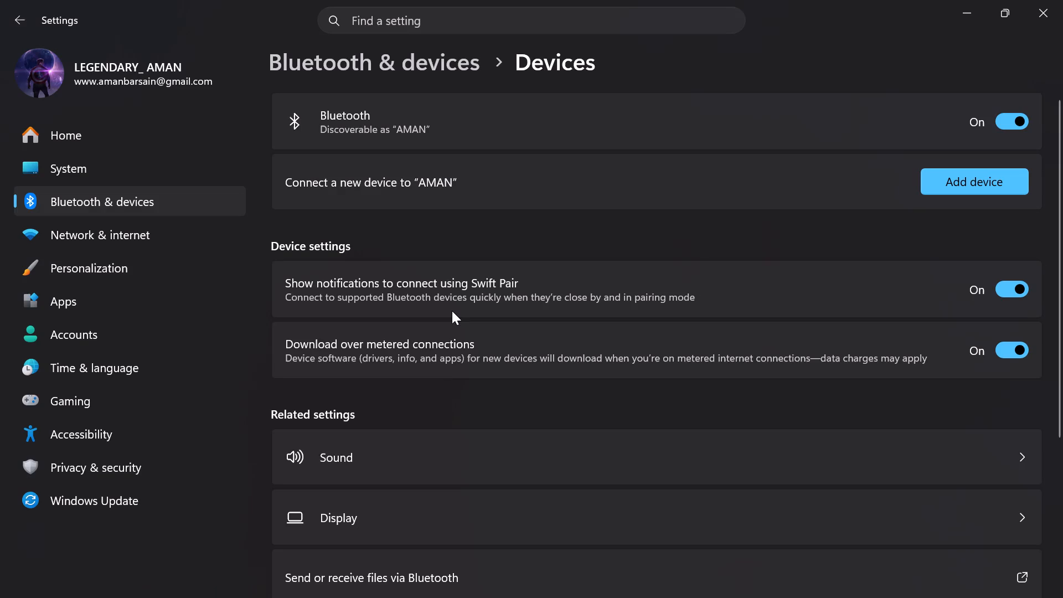
# Allow the Noise Buds Aero to pair with this Windows device.
pyautogui.click(449, 319)
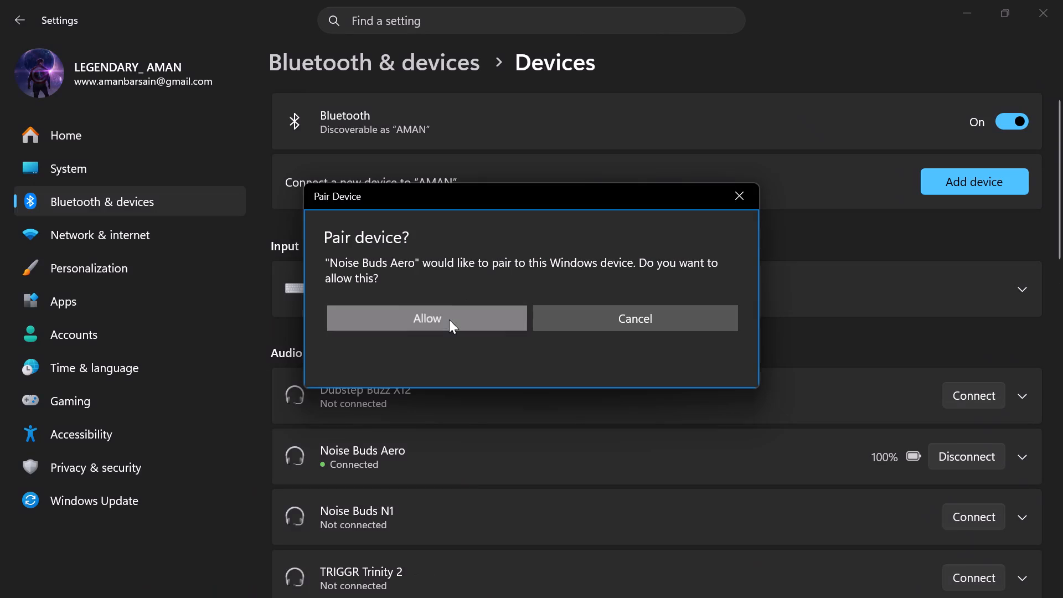
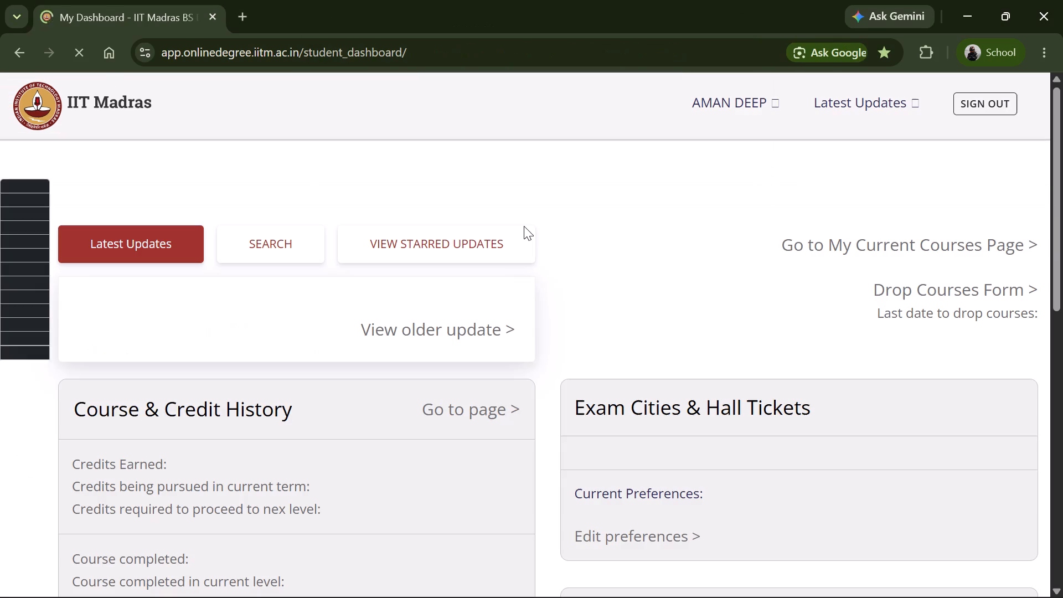
# In the IIT Madras student dashboard, go to the current courses and open the Statistics for Data Science II course page.
pyautogui.scroll(-1, 524, 226)
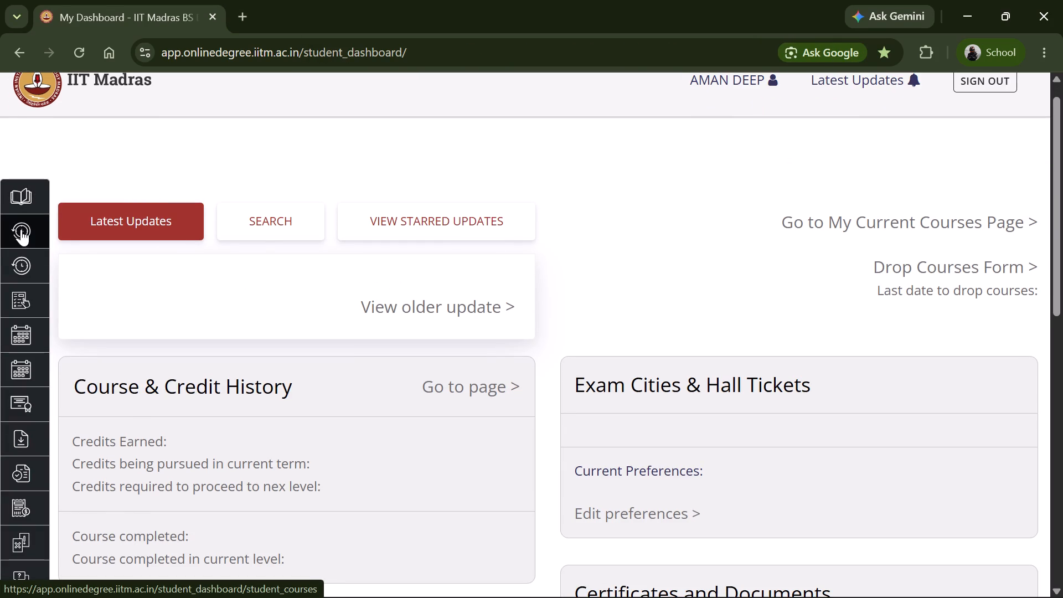
pyautogui.click(16, 190)
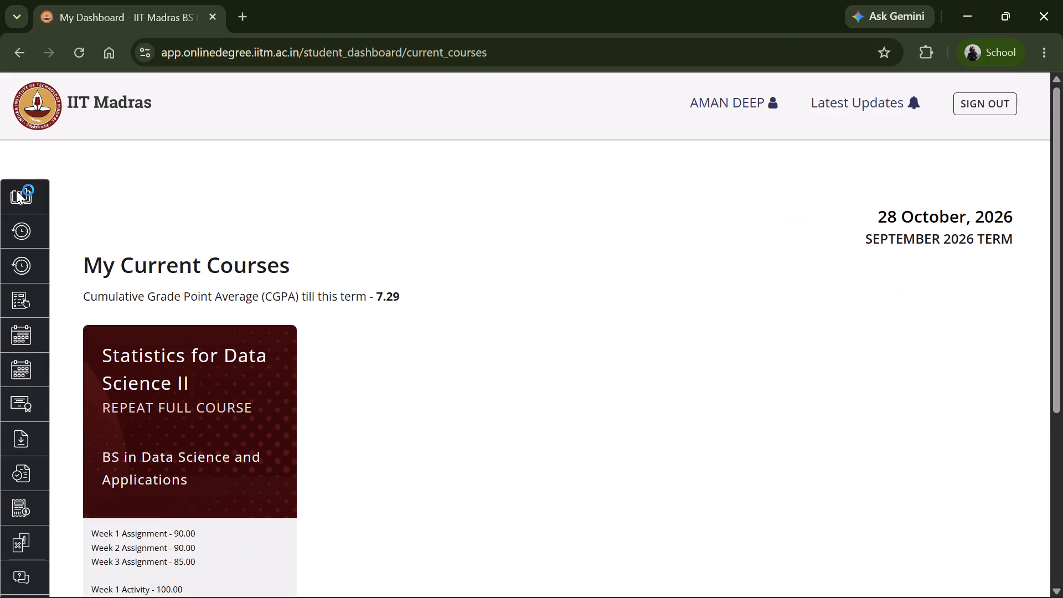
pyautogui.scroll(-1, 266, 470)
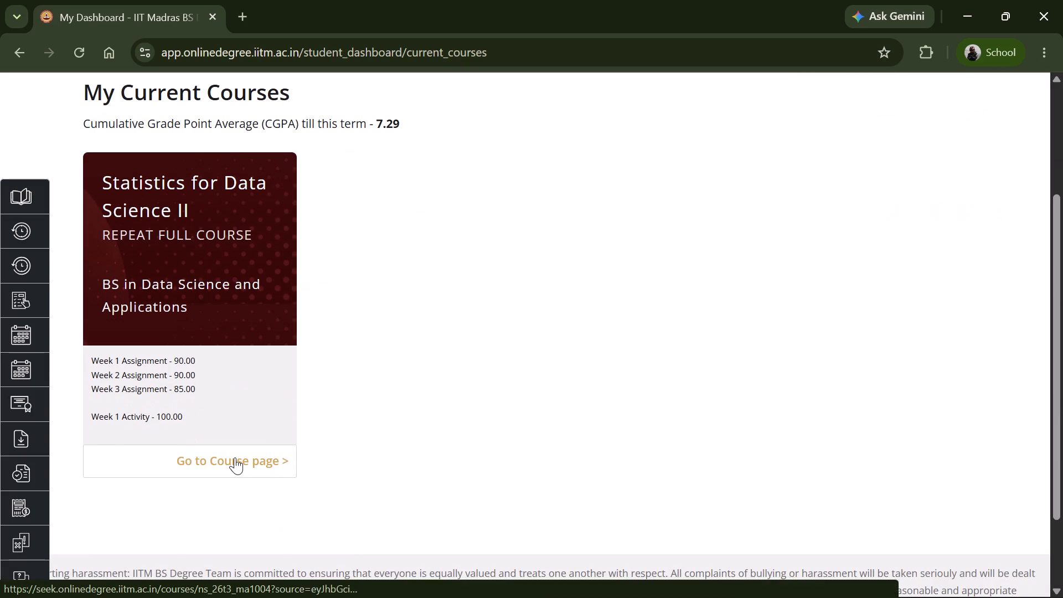
pyautogui.click(235, 457)
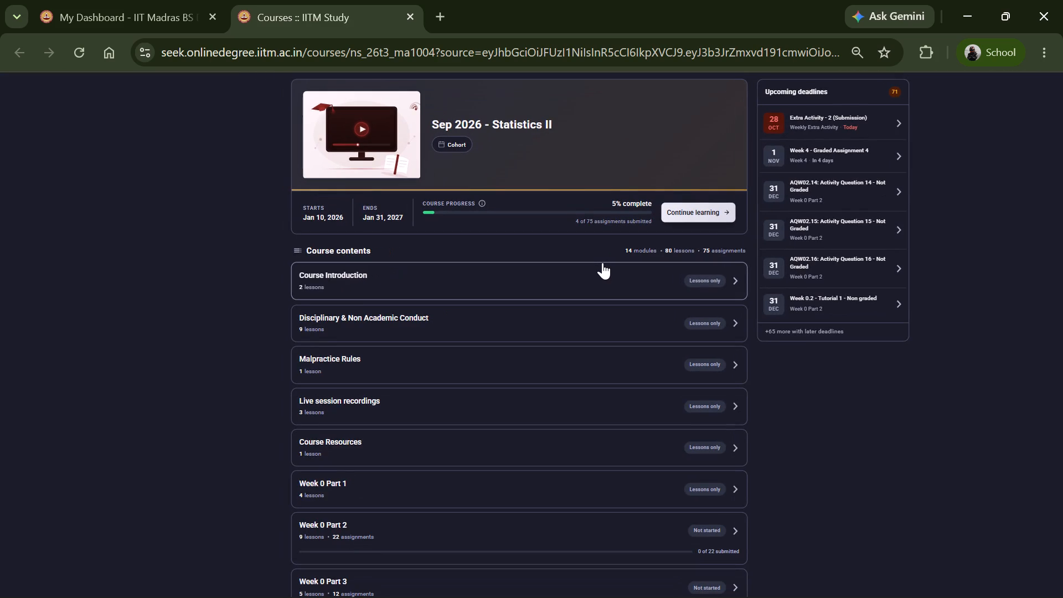
# Open Extra Activity - 2 (Submission) from the upcoming deadlines and start the assignment.
pyautogui.scroll(1, 602, 262)
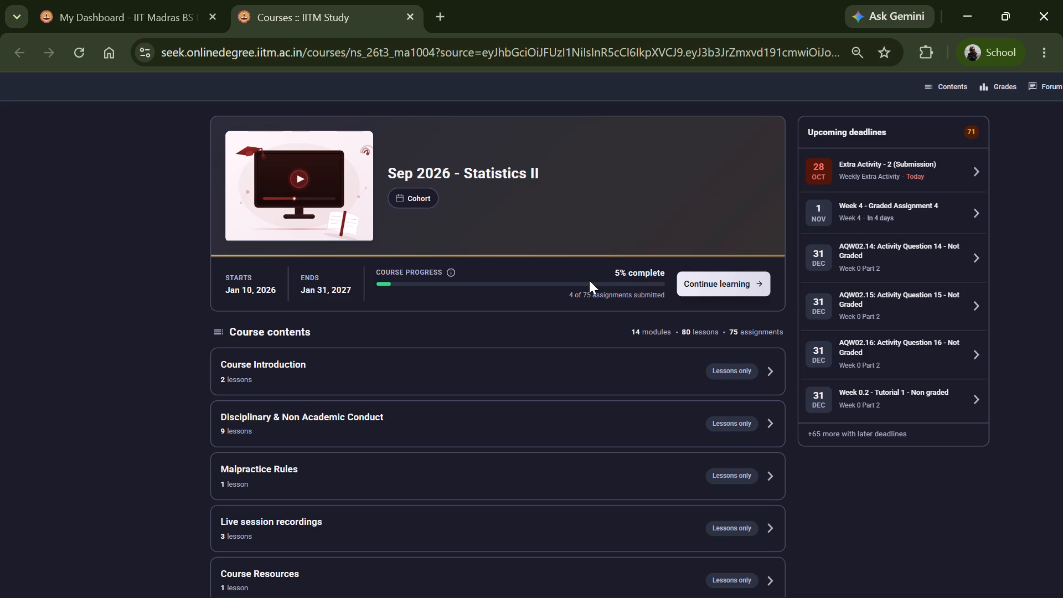
pyautogui.click(398, 196)
pyautogui.hscroll(-1, 529, 255)
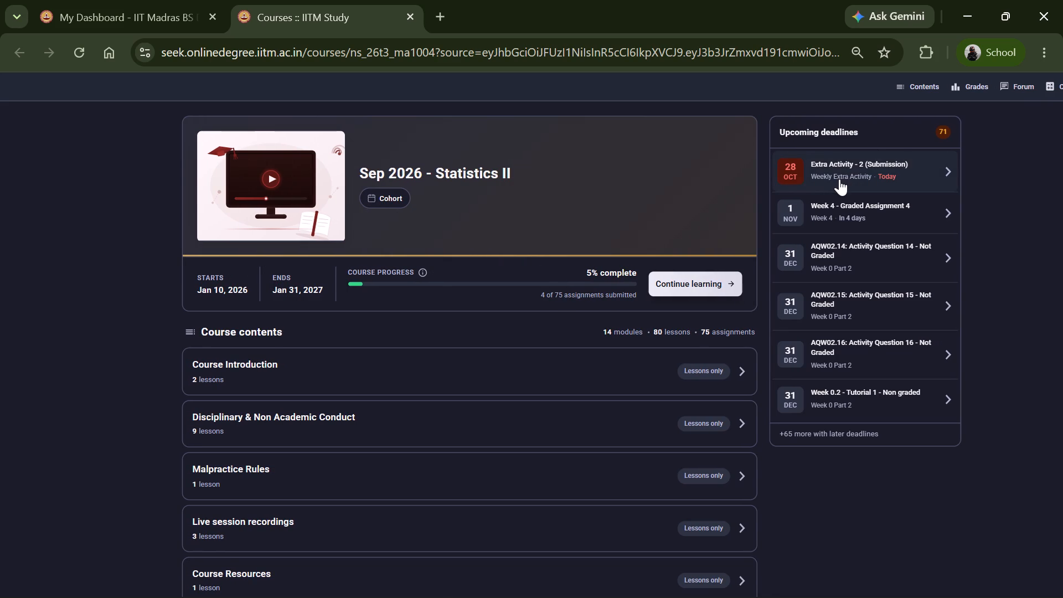
pyautogui.click(839, 179)
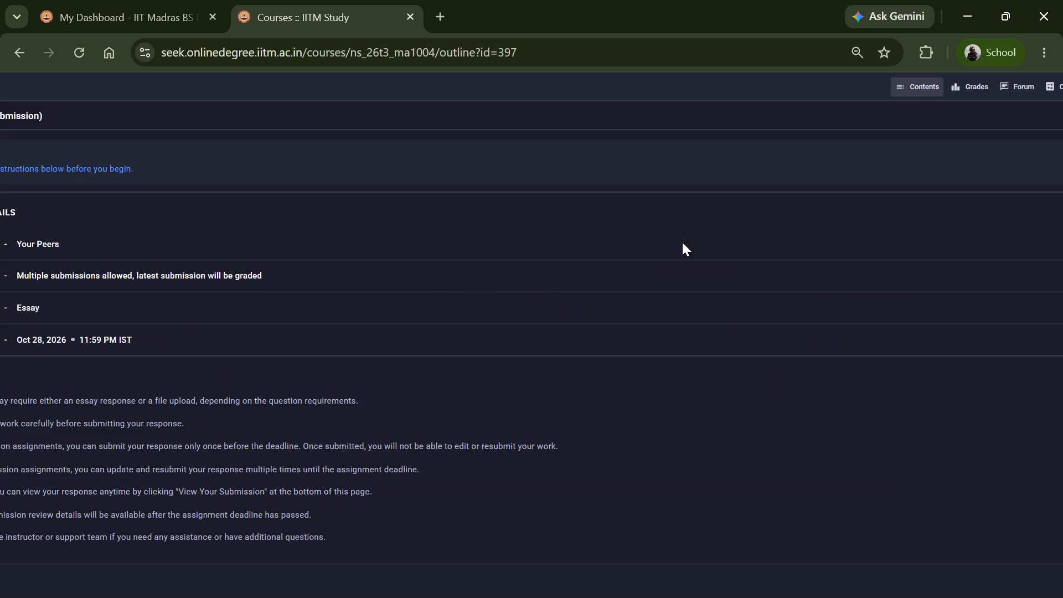
pyautogui.scroll(-1, 527, 295)
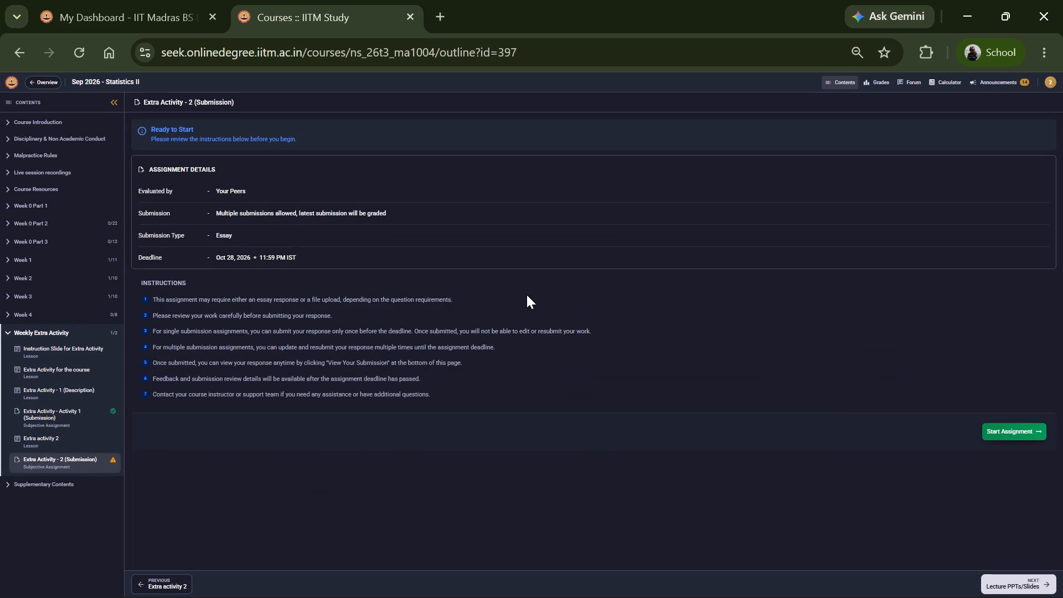
pyautogui.click(994, 426)
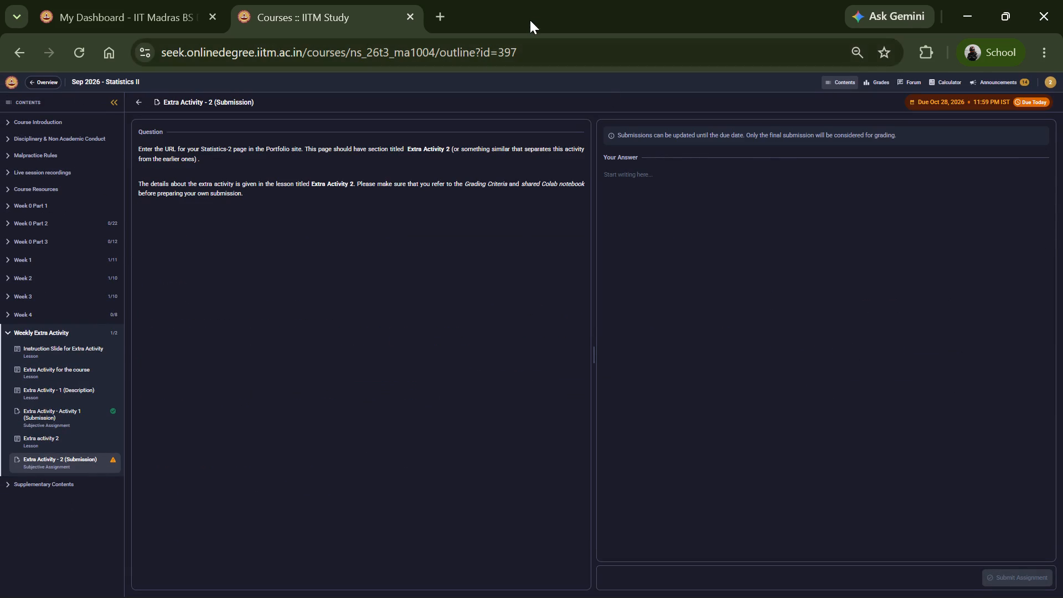
# Open Google Sites (sites.google.com) in a new browser tab.
pyautogui.click(435, 17)
pyautogui.write('site')
pyautogui.press('Return')
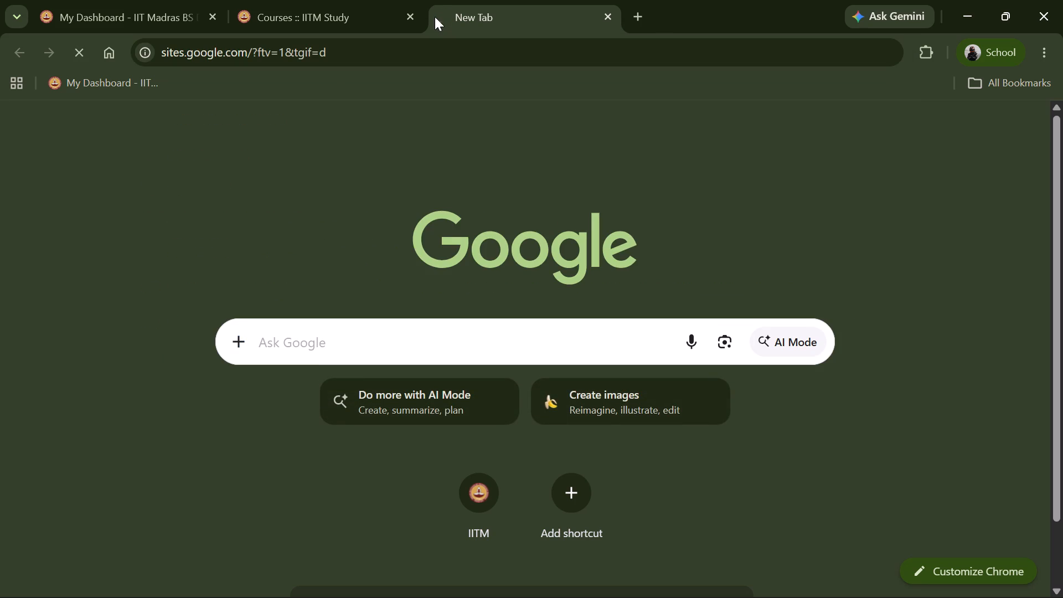
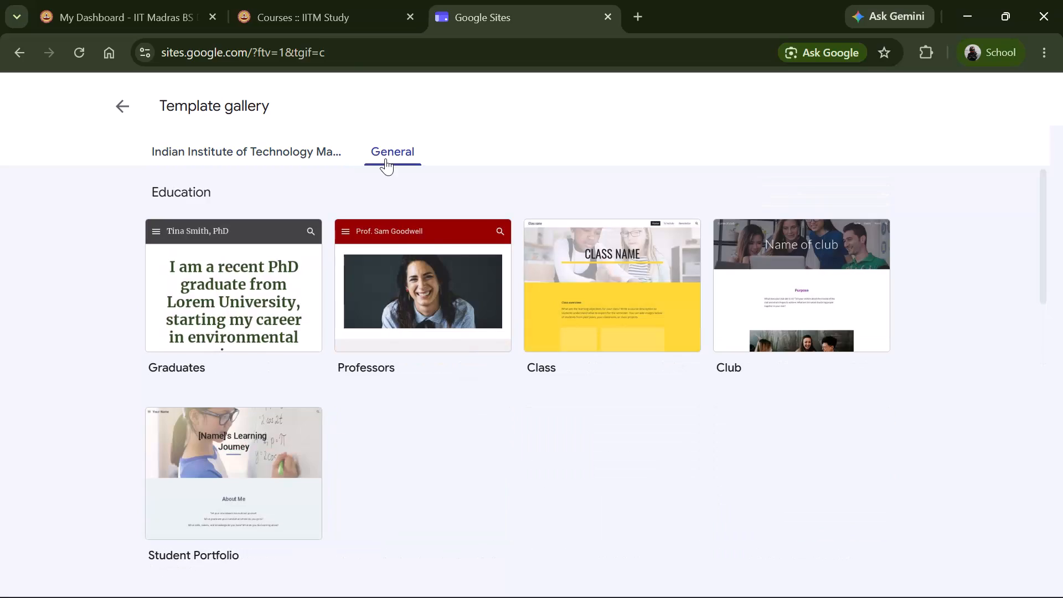
# Leave the template gallery and open the recent Student Portfolio site that has a blank thumbnail, dated Oct 11, 2026.
pyautogui.click(295, 164)
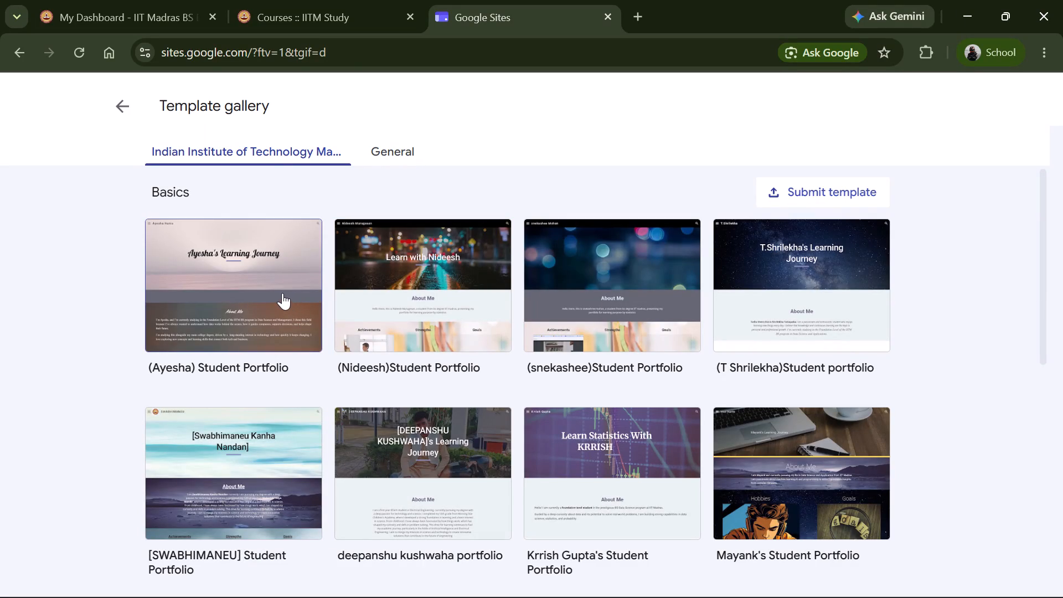
pyautogui.click(120, 106)
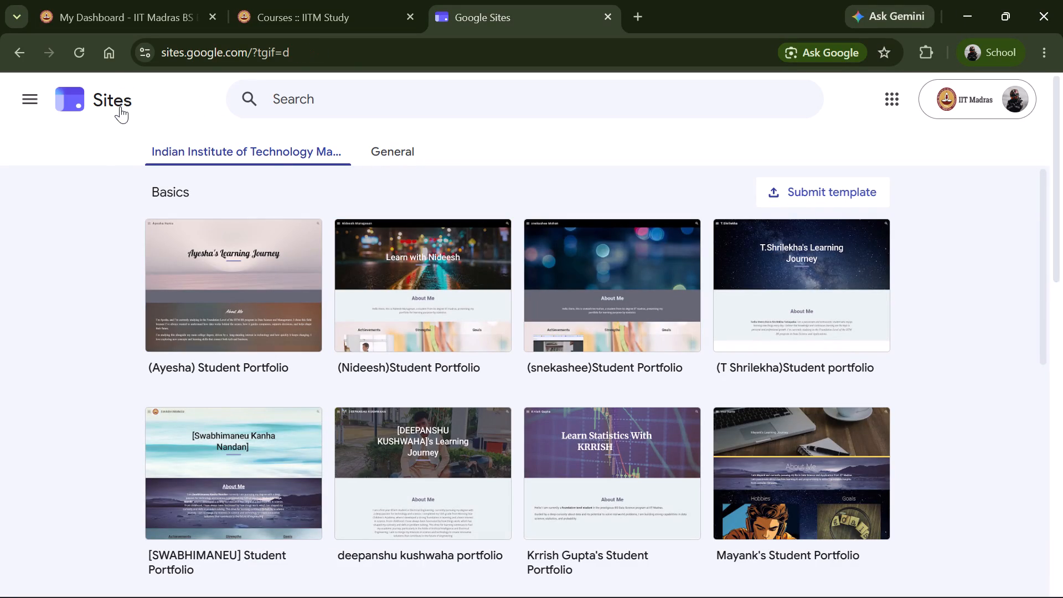
pyautogui.scroll(-1, 342, 354)
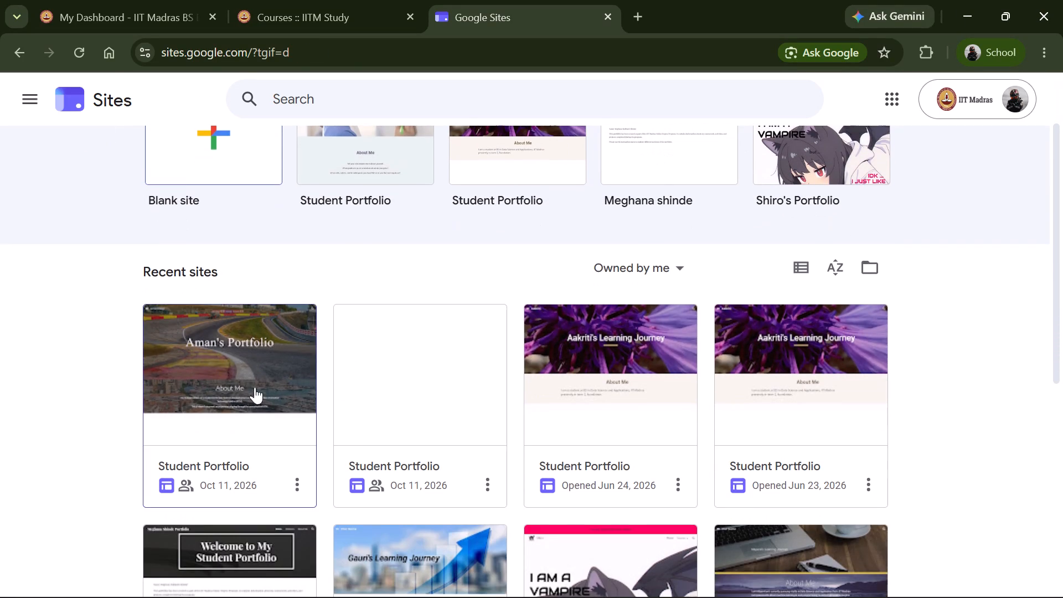
pyautogui.click(369, 379)
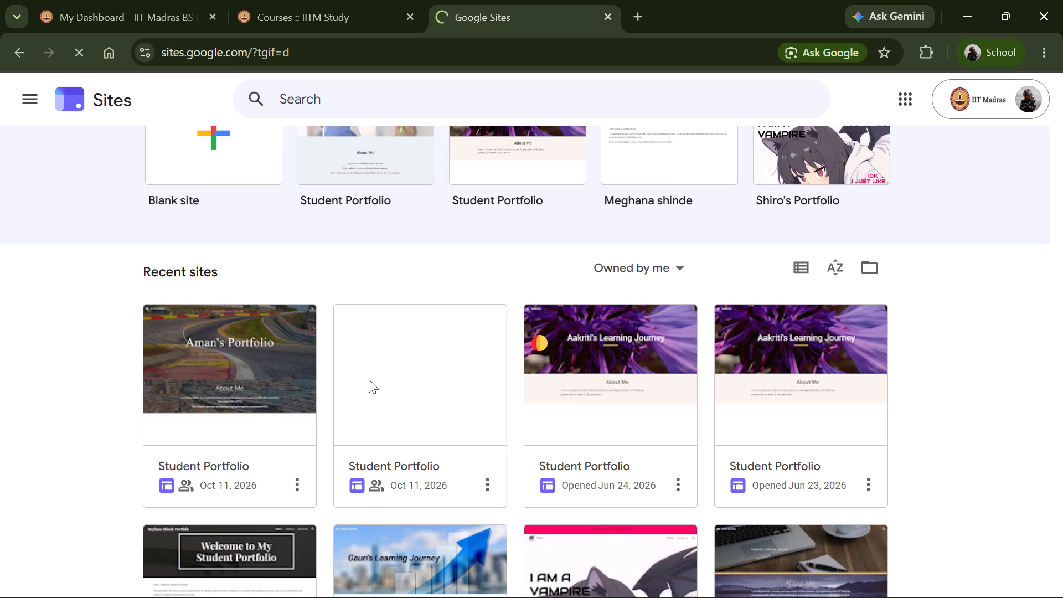
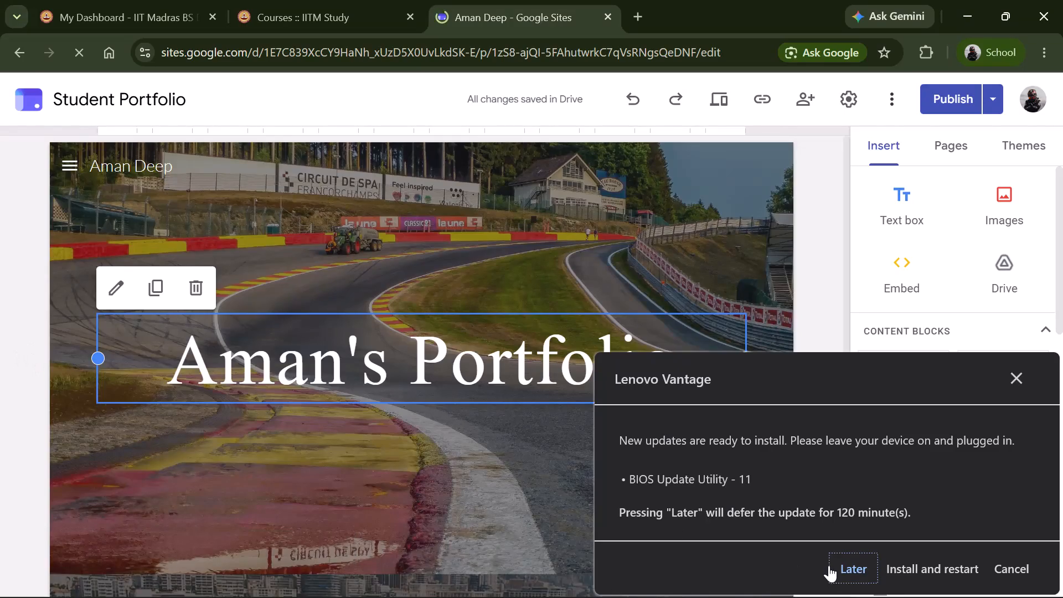
# Defer the Lenovo Vantage BIOS update until later.
pyautogui.click(837, 565)
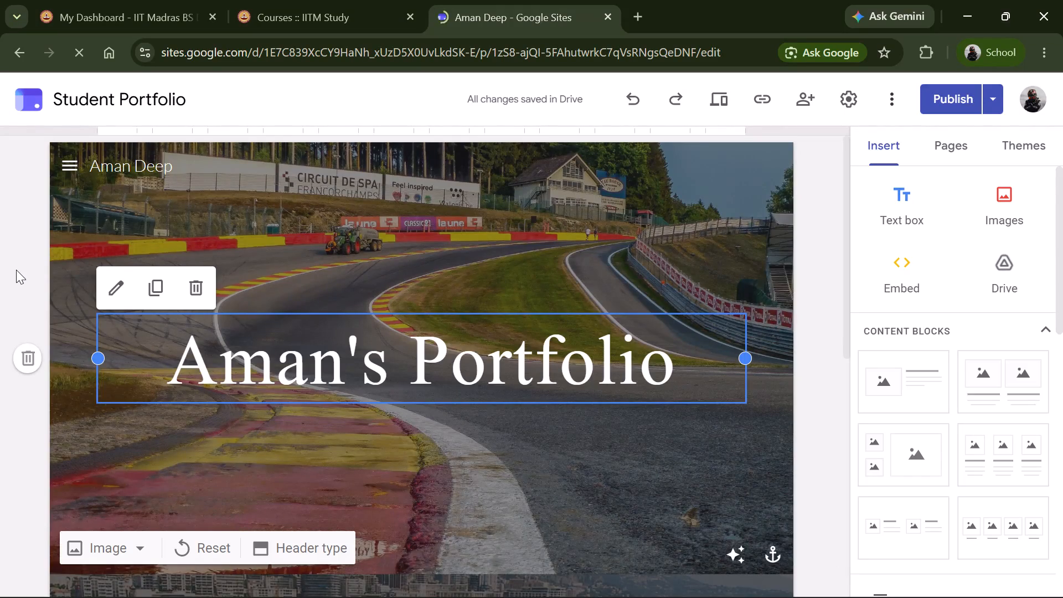
# Open the Activity 2 subpage under Statistics II in the Student Portfolio site.
pyautogui.click(16, 270)
pyautogui.scroll(-5, 554, 315)
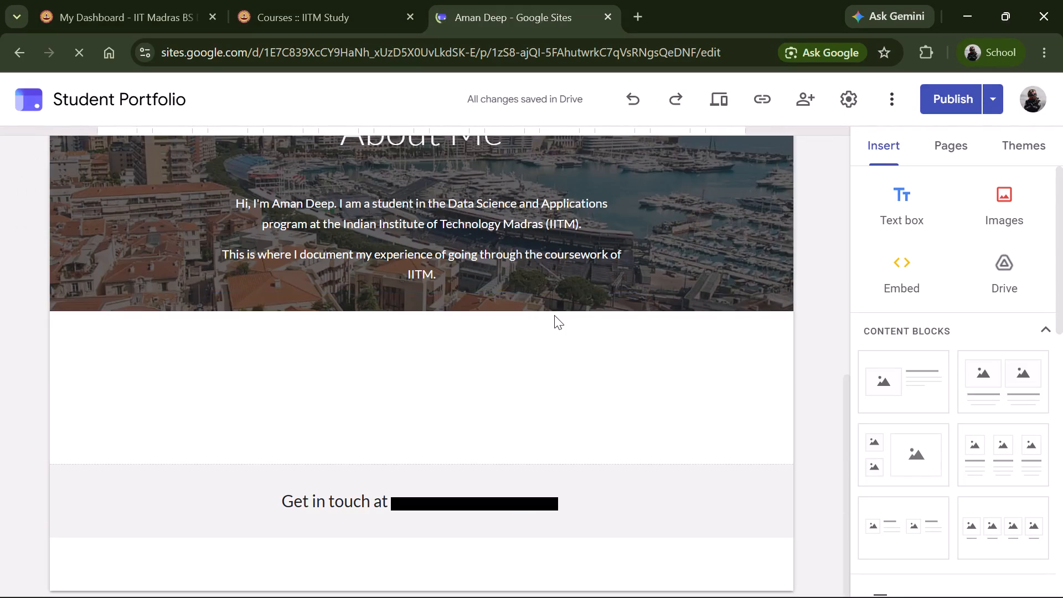
pyautogui.scroll(5, 554, 315)
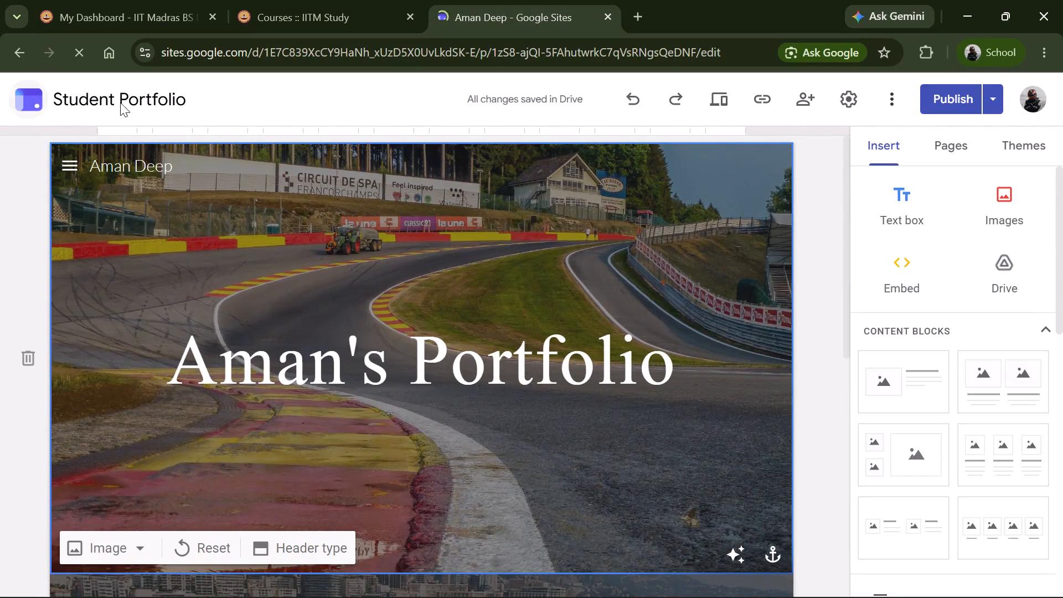
pyautogui.scroll(2, 719, 218)
pyautogui.click(977, 151)
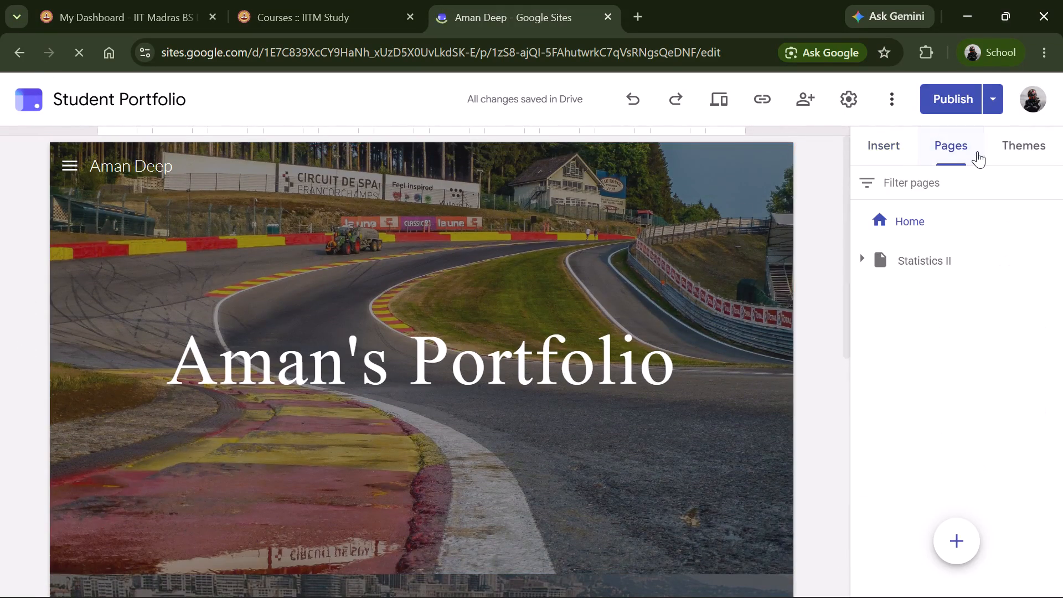
pyautogui.click(66, 179)
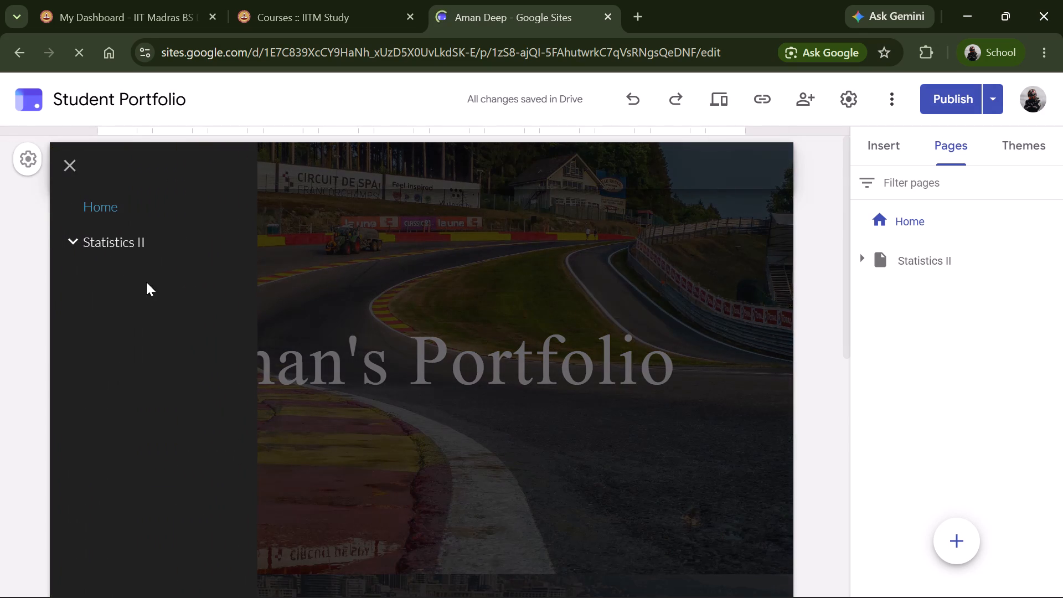
pyautogui.click(111, 243)
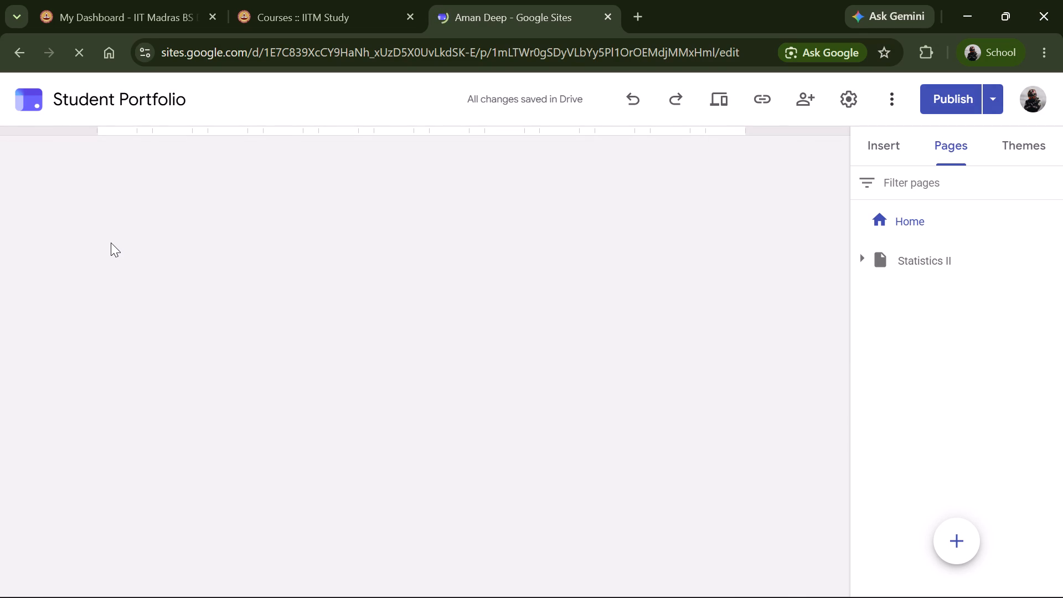
pyautogui.click(74, 241)
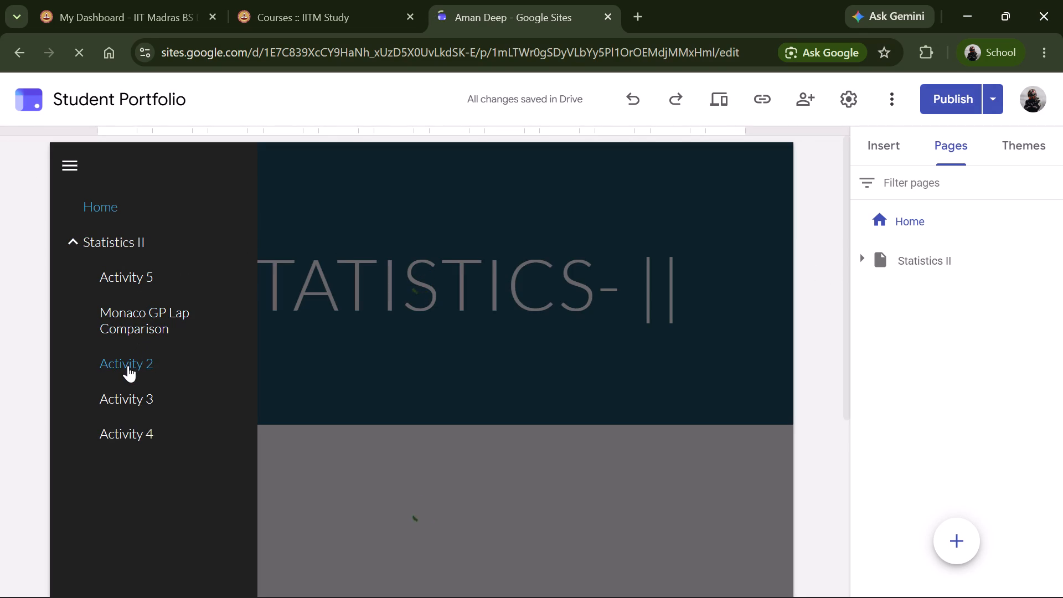
pyautogui.click(128, 366)
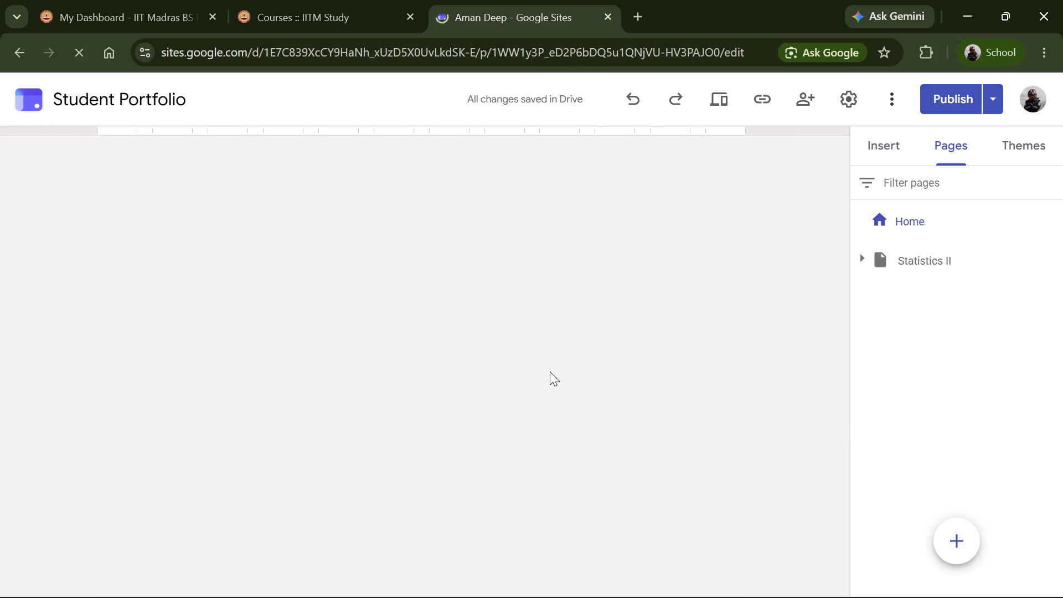
# Close the site navigation and review the Activity 2 page from its description through to the simulation button.
pyautogui.scroll(-2, 550, 372)
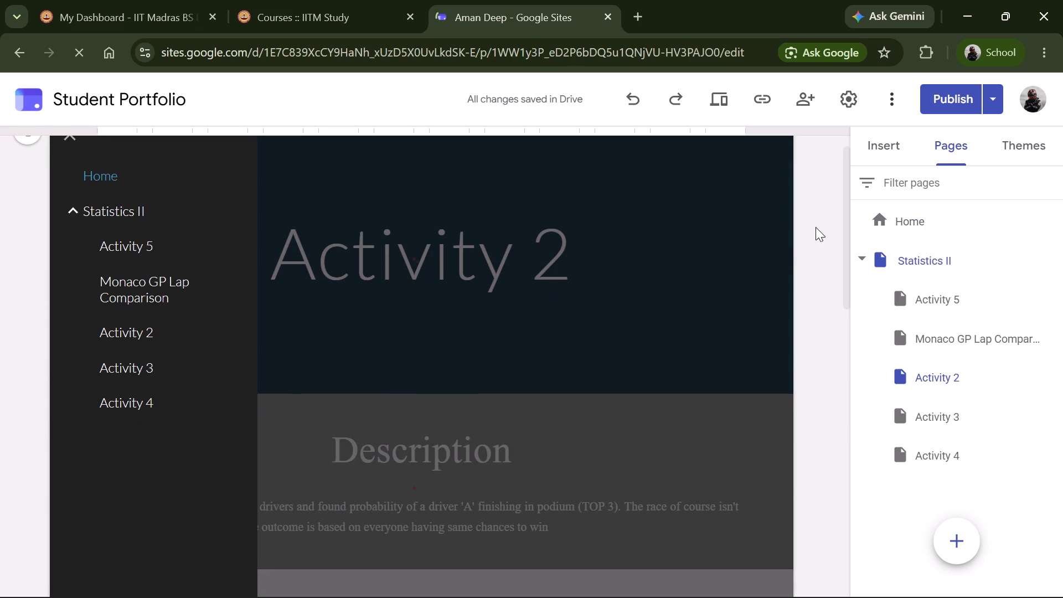
pyautogui.click(837, 210)
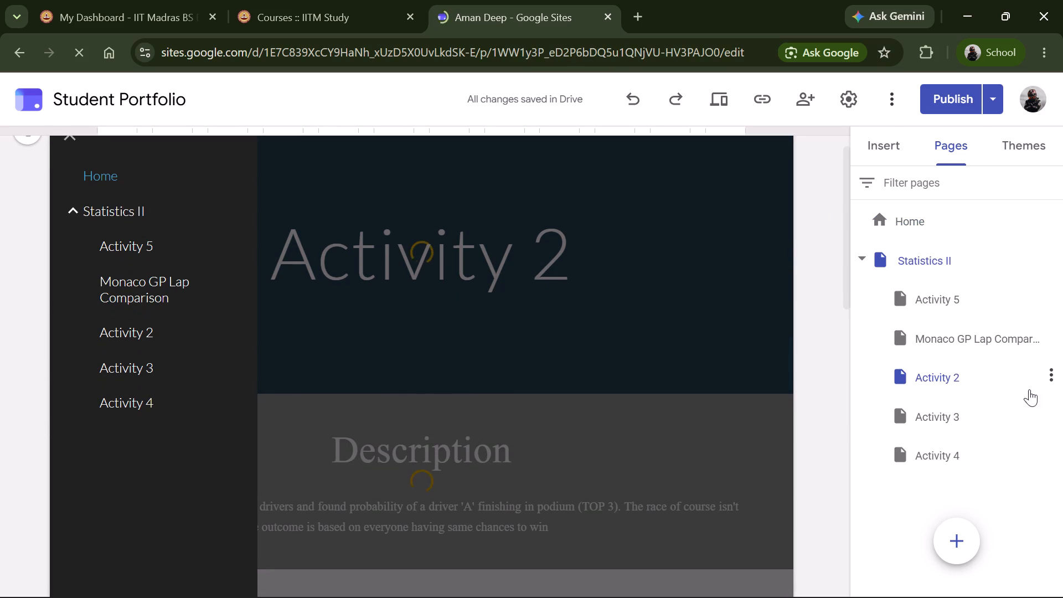
pyautogui.click(1056, 375)
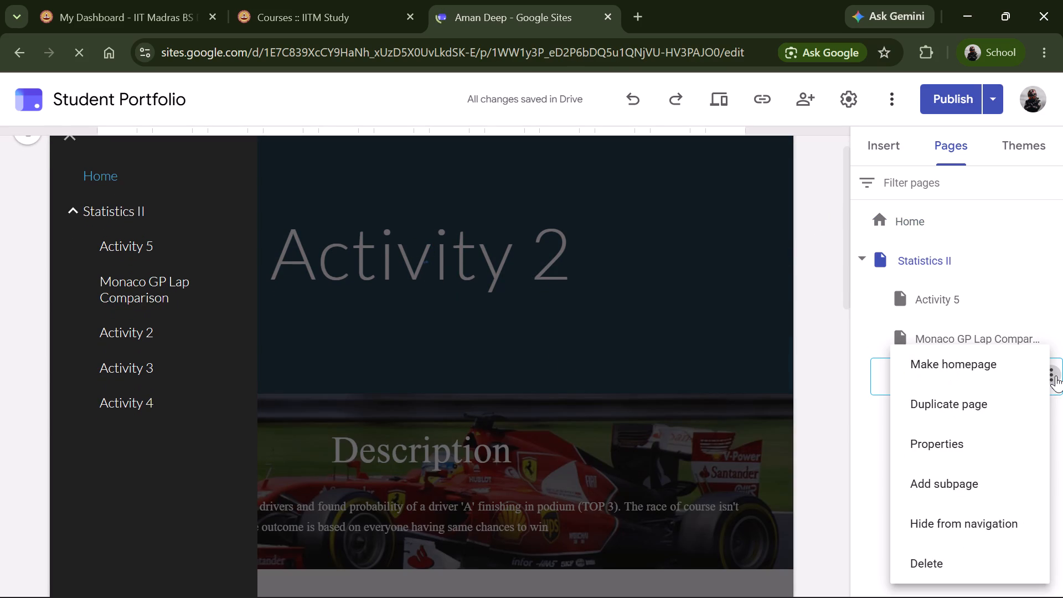
pyautogui.click(818, 465)
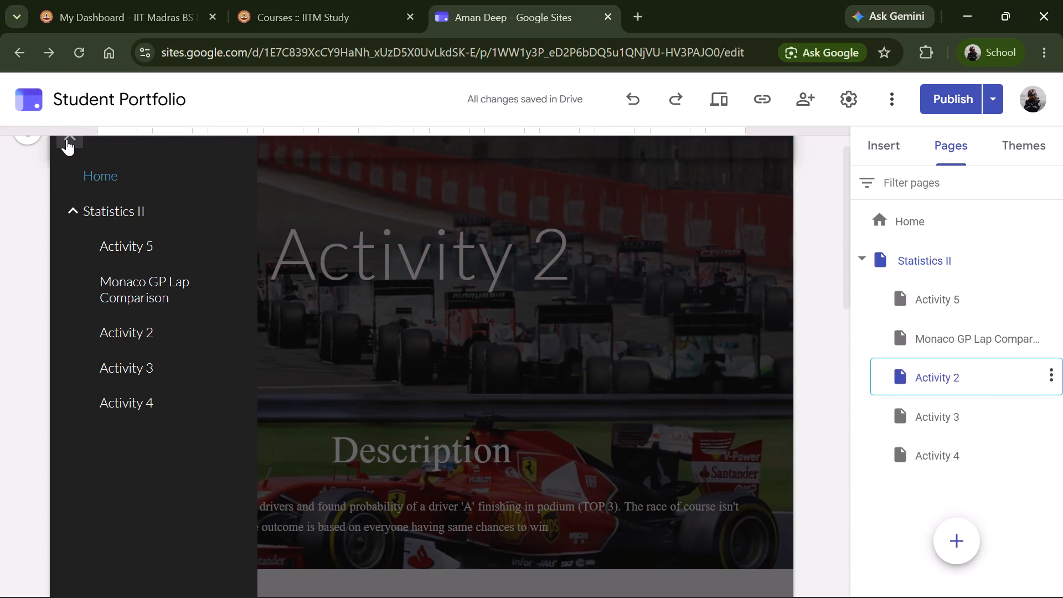
pyautogui.click(66, 139)
pyautogui.scroll(-2, 362, 364)
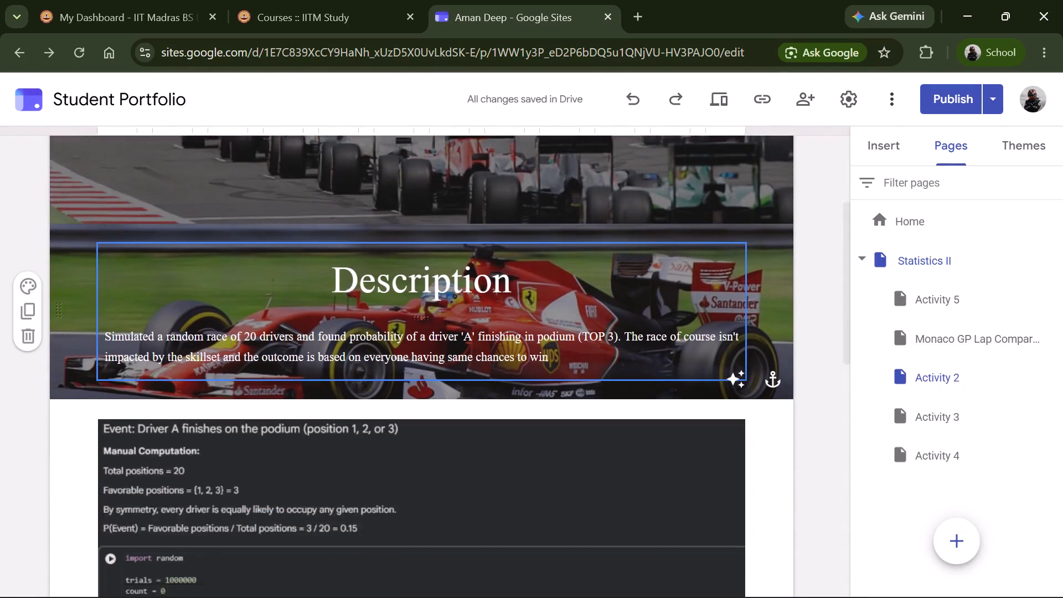
pyautogui.scroll(-4, 362, 364)
pyautogui.scroll(1, 362, 364)
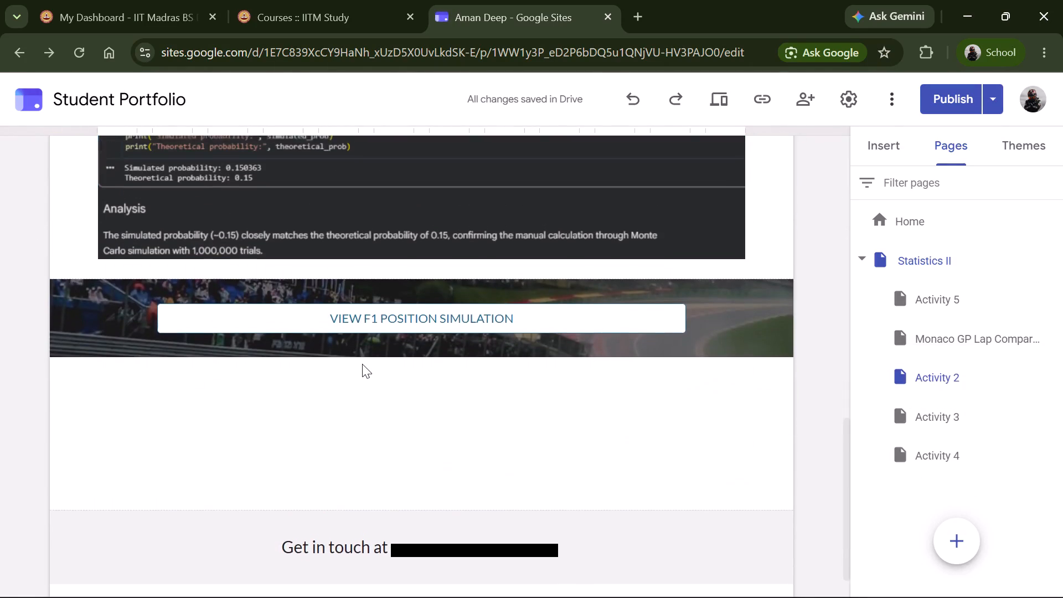
pyautogui.scroll(1, 362, 364)
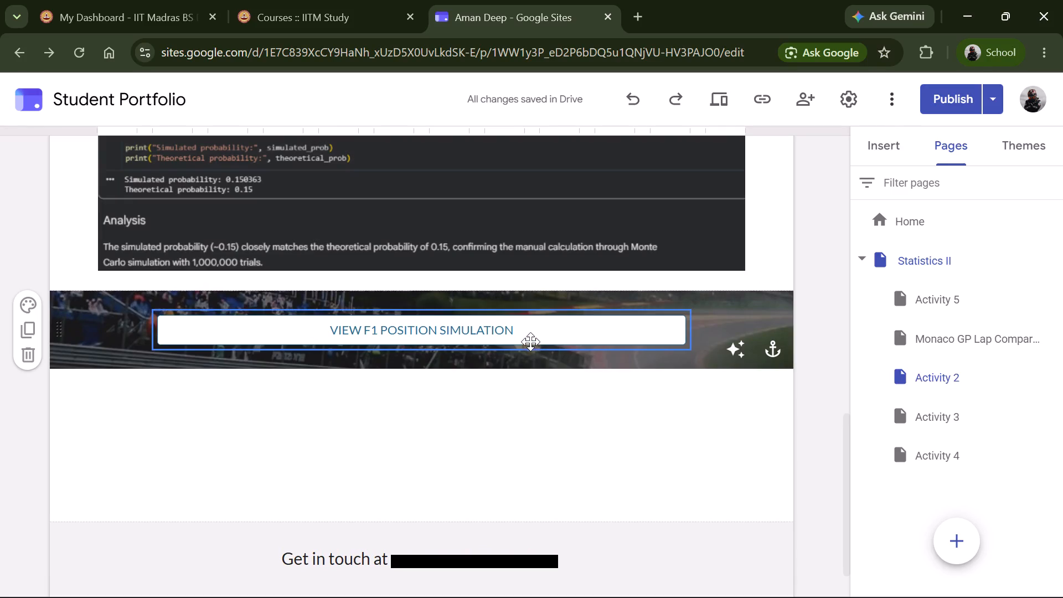
# Copy the Colab link from the VIEW F1 POSITION SIMULATION button's settings, leaving the button unmodified.
pyautogui.click(530, 341)
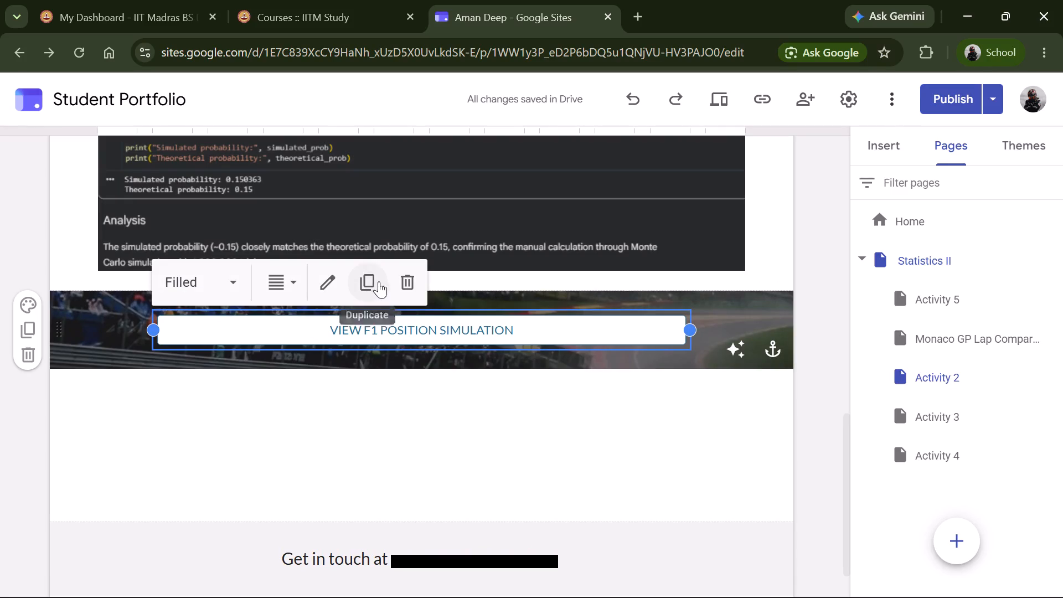
pyautogui.click(342, 280)
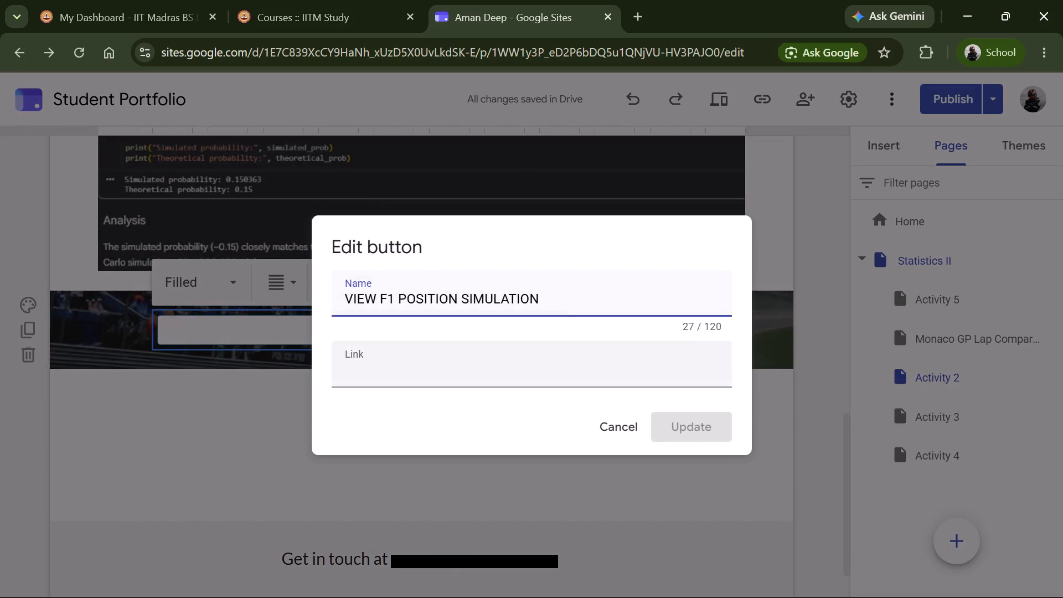
pyautogui.click(484, 374)
pyautogui.click(582, 378)
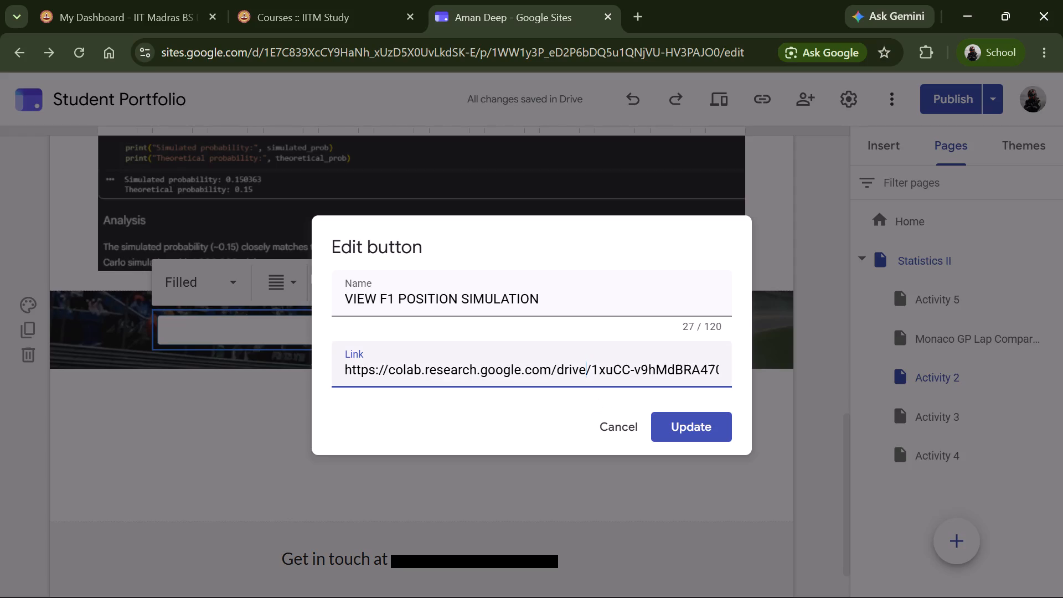
pyautogui.hotkey('ctrl', 'a')
pyautogui.hotkey('ctrl', 'c')
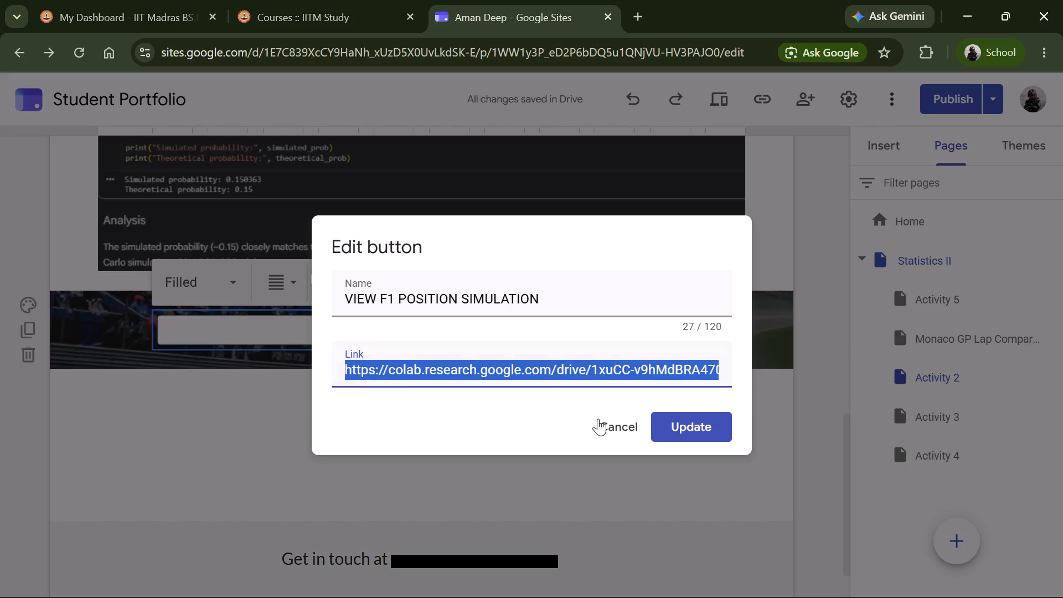
pyautogui.click(601, 429)
# Switch to the Statistics II course and read the instructions in the Extra activity 2 lesson.
pyautogui.click(318, 16)
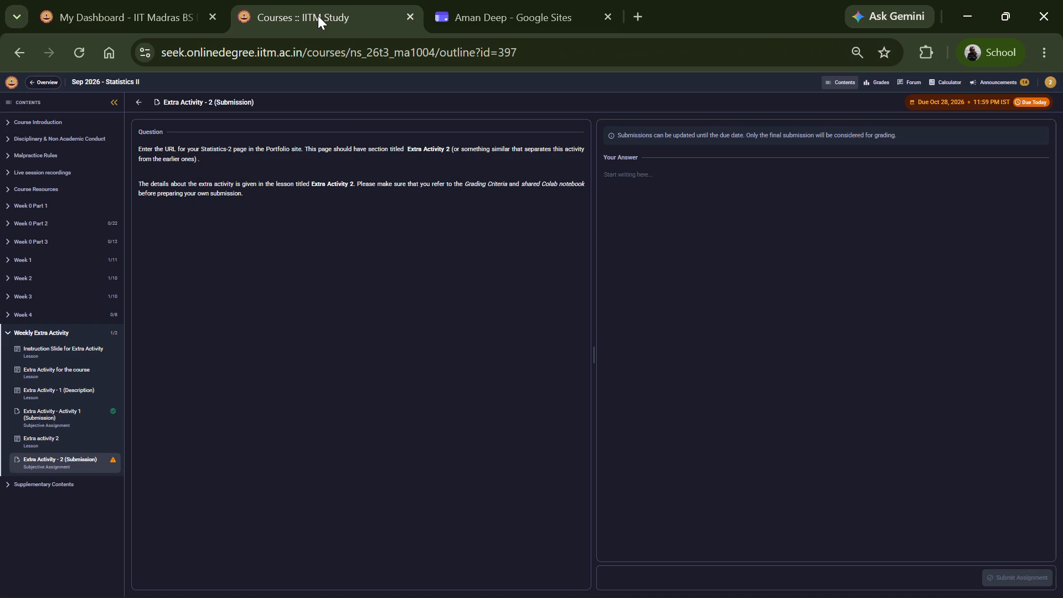
pyautogui.scroll(1, 319, 184)
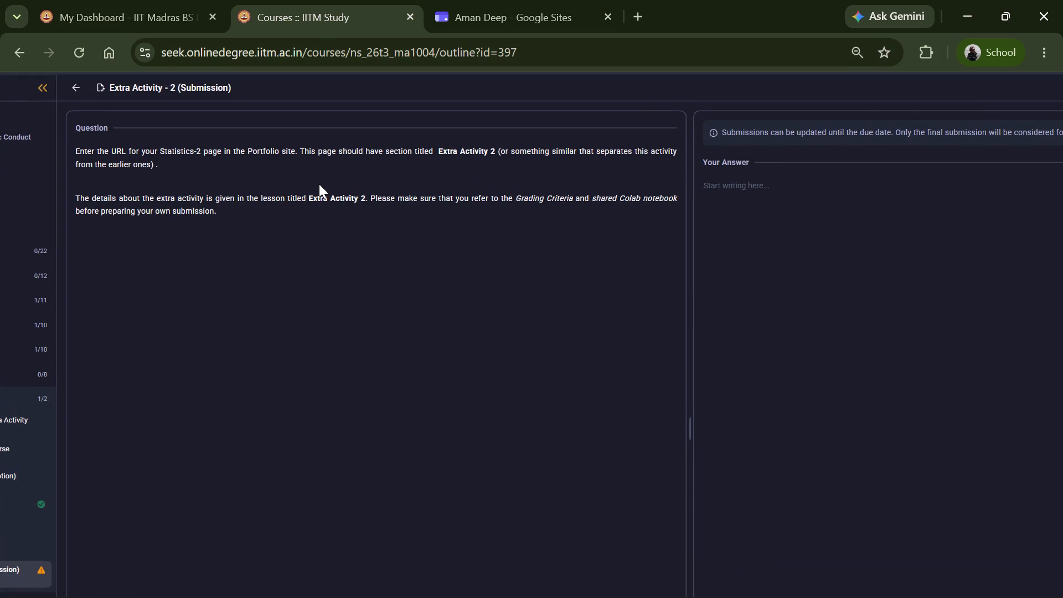
pyautogui.click(86, 437)
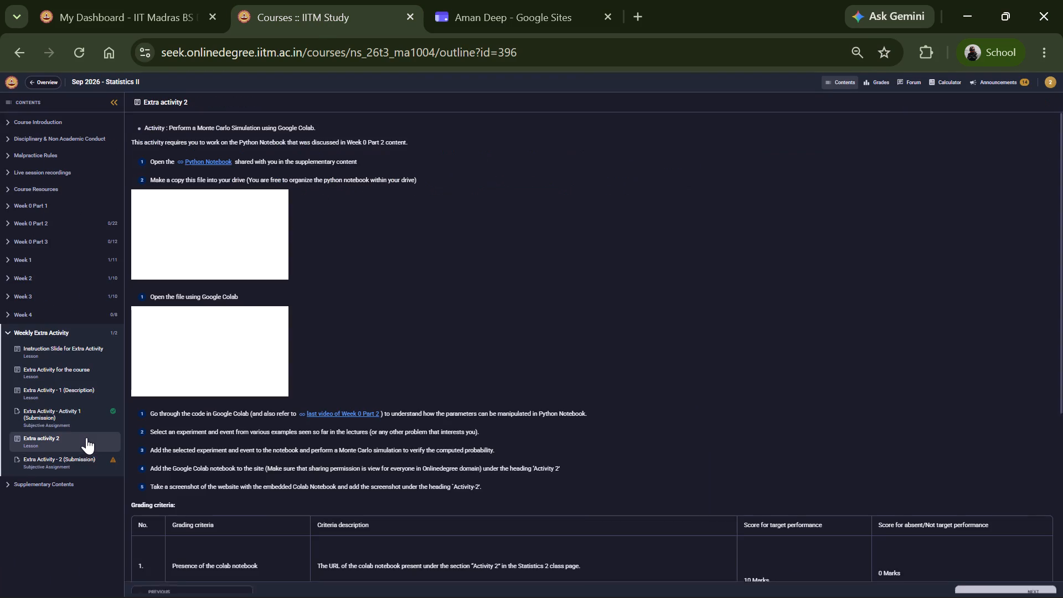
pyautogui.scroll(1, 323, 229)
pyautogui.hscroll(1, 323, 229)
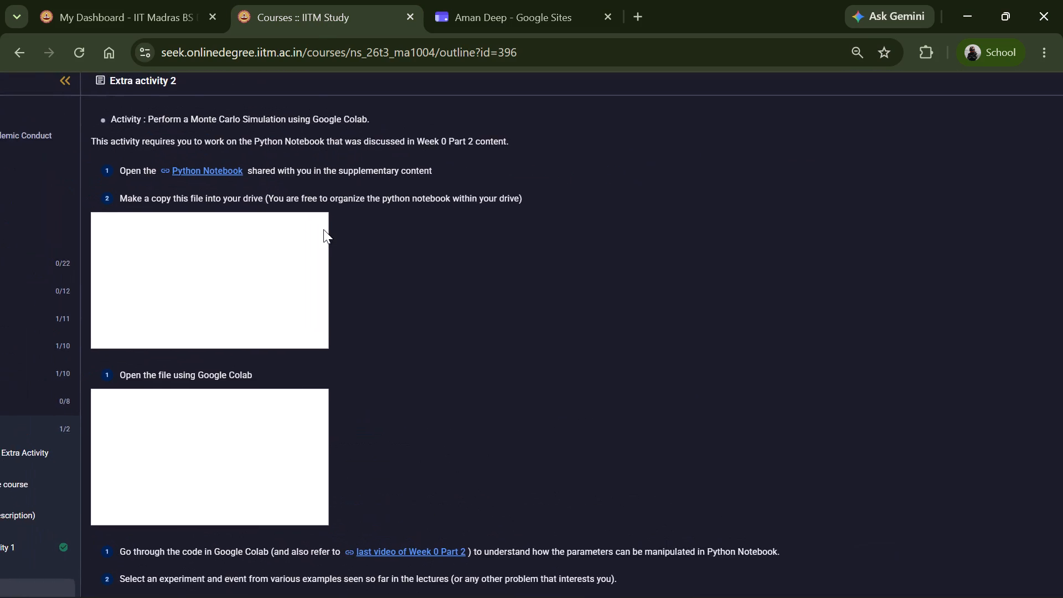
pyautogui.scroll(2, 323, 229)
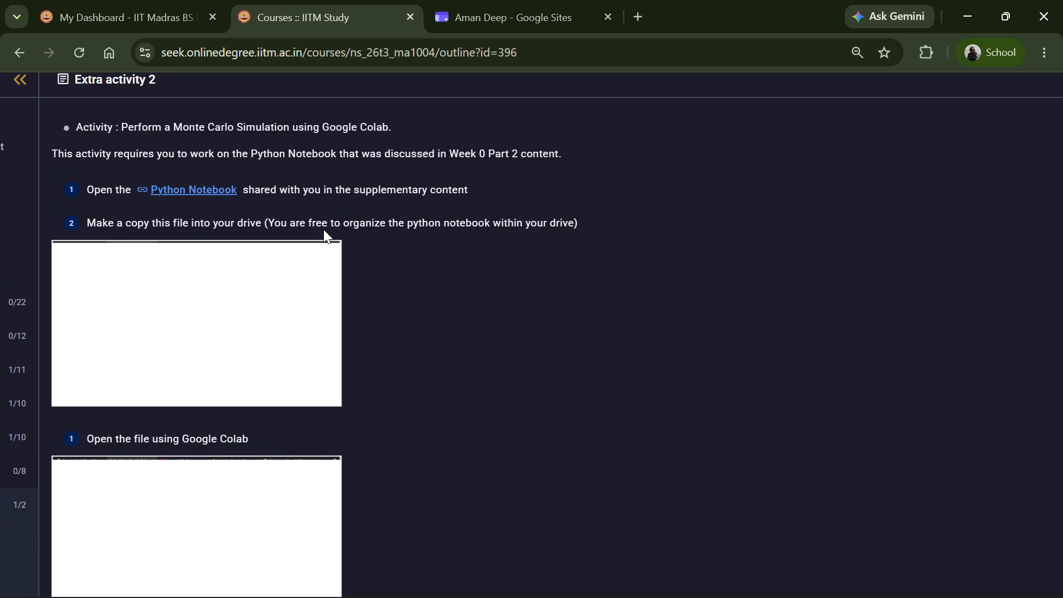
pyautogui.scroll(2, 323, 229)
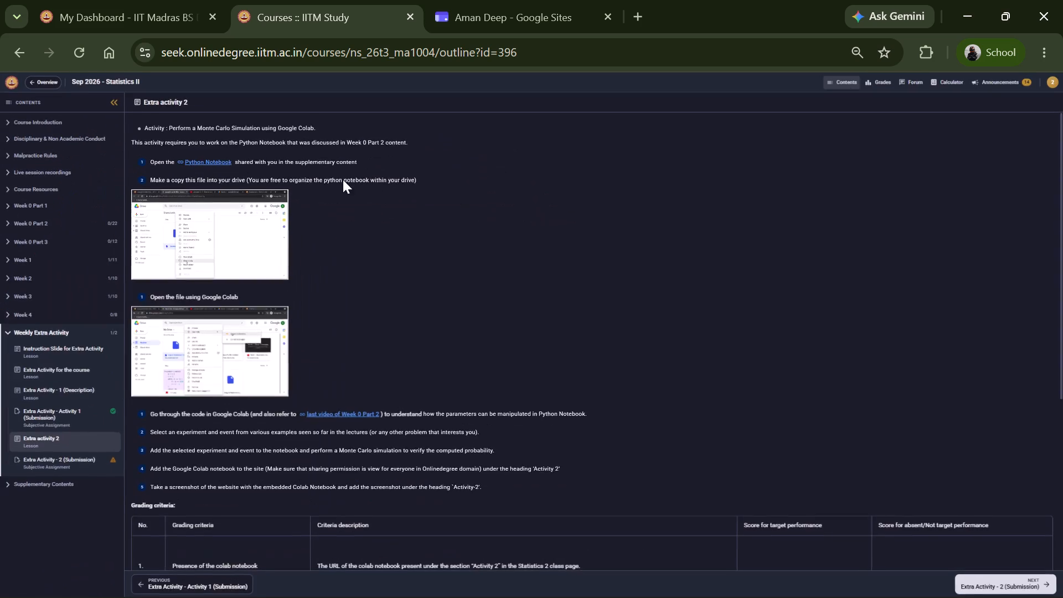
# Go back to the portfolio's Activity 2 page, and open Google Sites in a new browser tab.
pyautogui.click(450, 0)
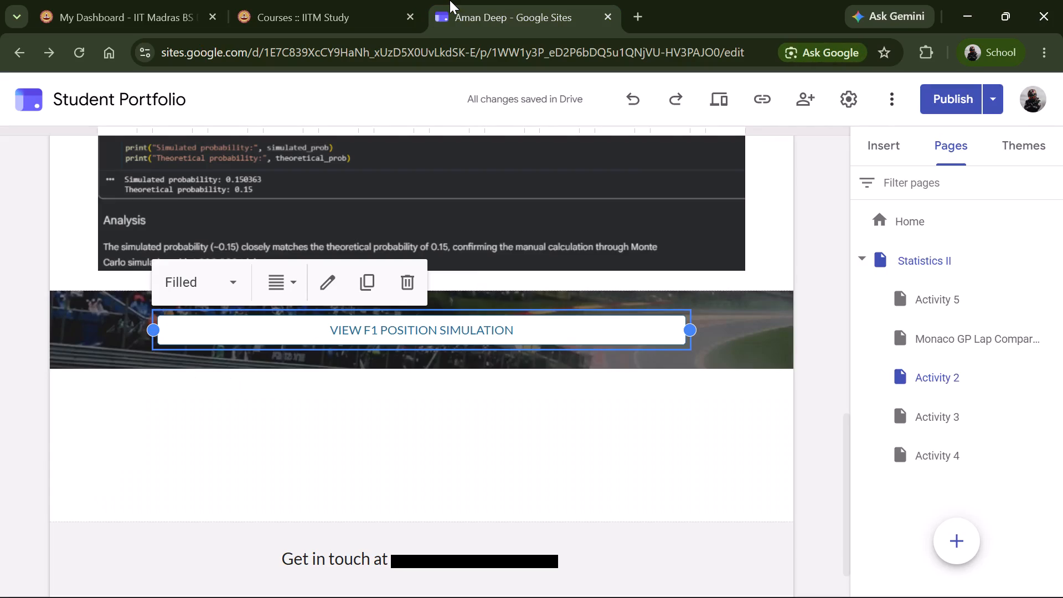
pyautogui.scroll(2, 412, 263)
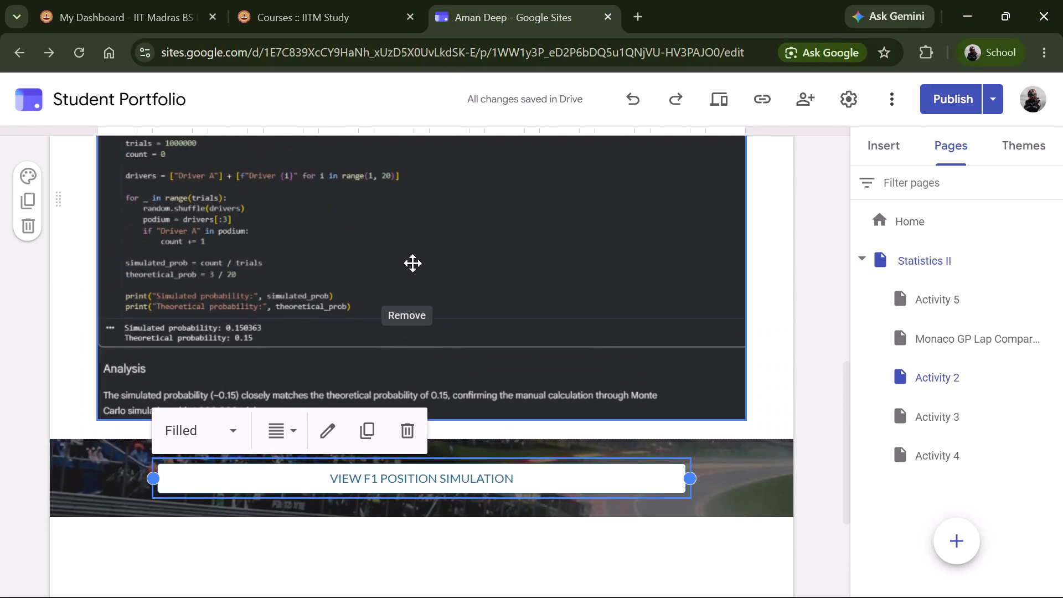
pyautogui.scroll(1, 412, 263)
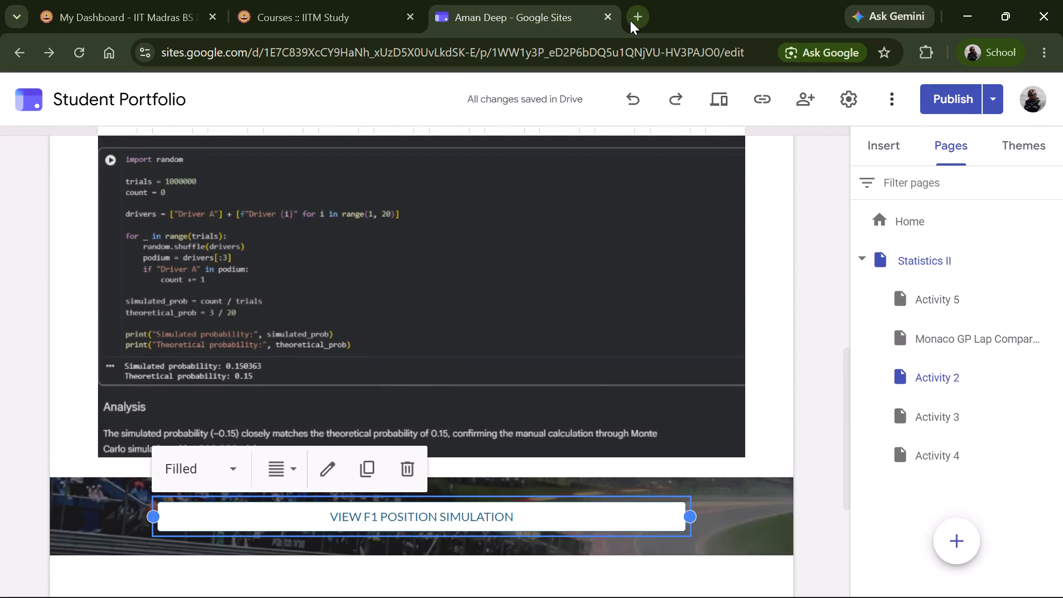
pyautogui.click(630, 20)
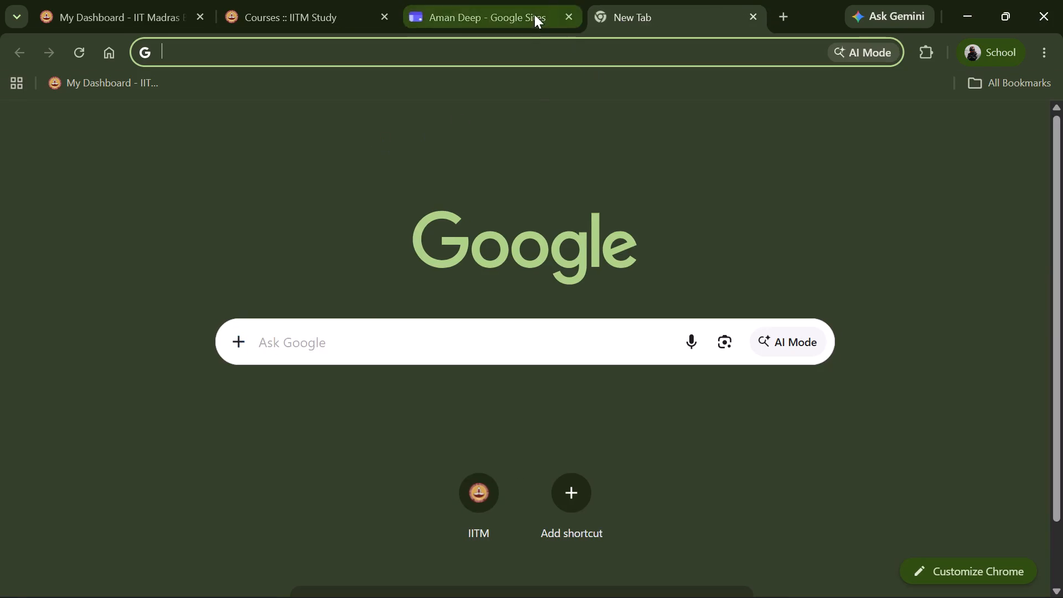
pyautogui.click(534, 14)
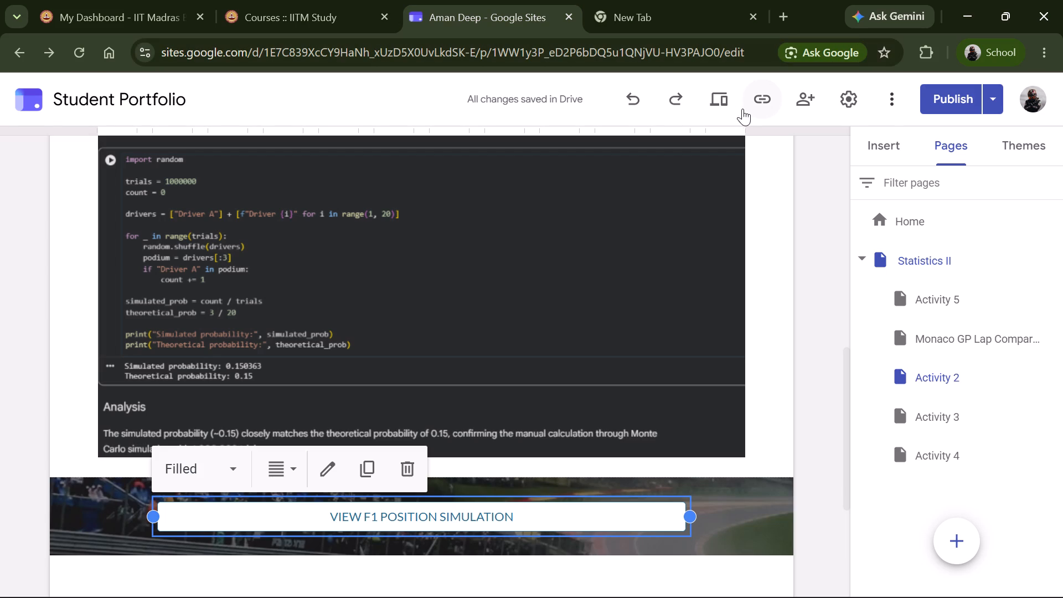
pyautogui.click(620, 27)
pyautogui.write('site')
pyautogui.press('Return')
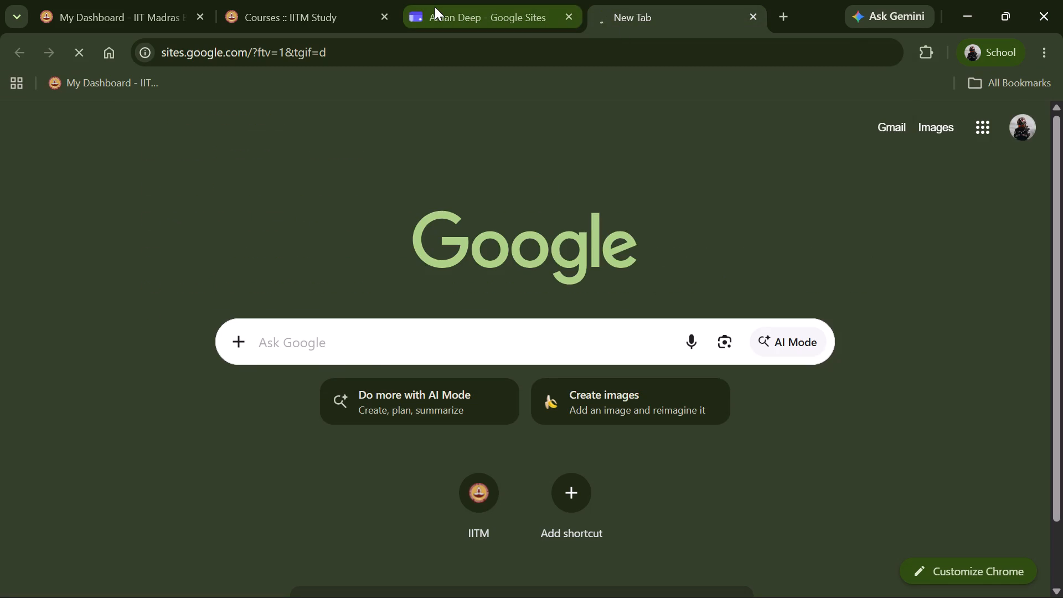
# Return to the course and view the answer submitted for Extra Activity - Activity 1 to check its URL format.
pyautogui.click(435, 7)
pyautogui.click(327, 1)
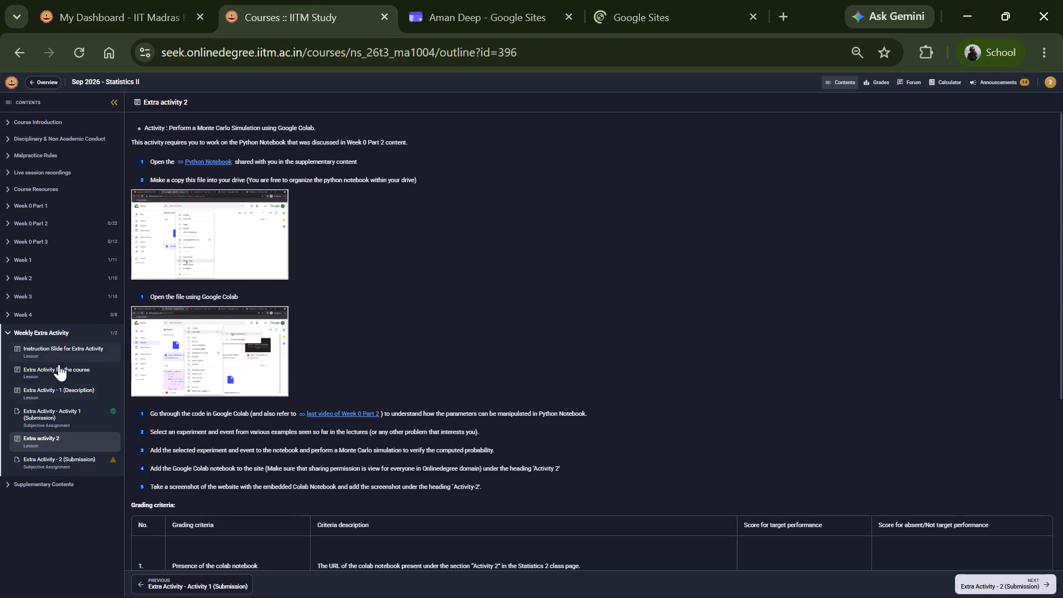
pyautogui.click(45, 399)
pyautogui.click(54, 425)
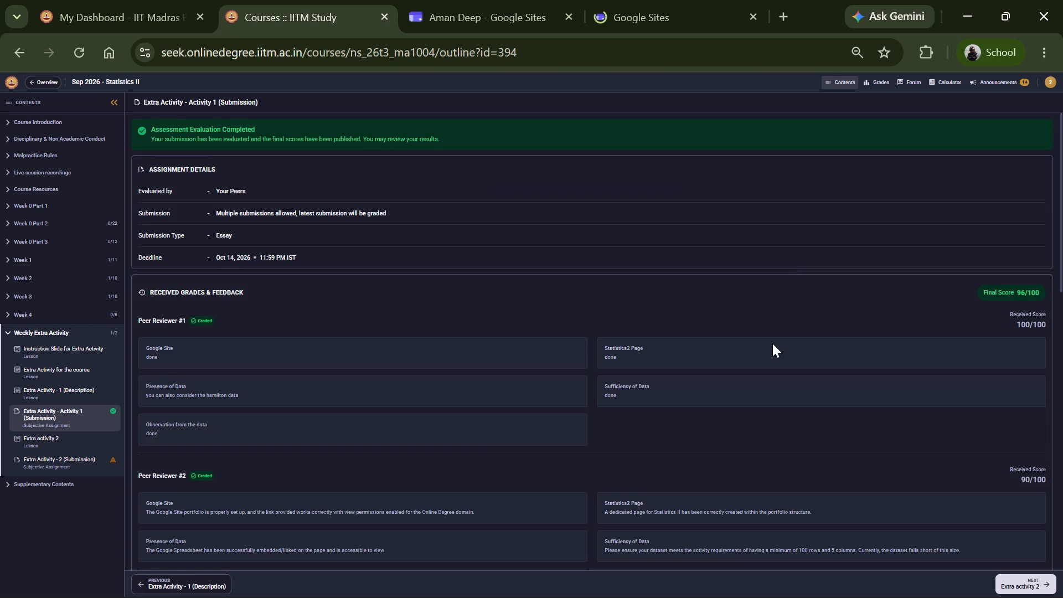
pyautogui.scroll(-4, 466, 468)
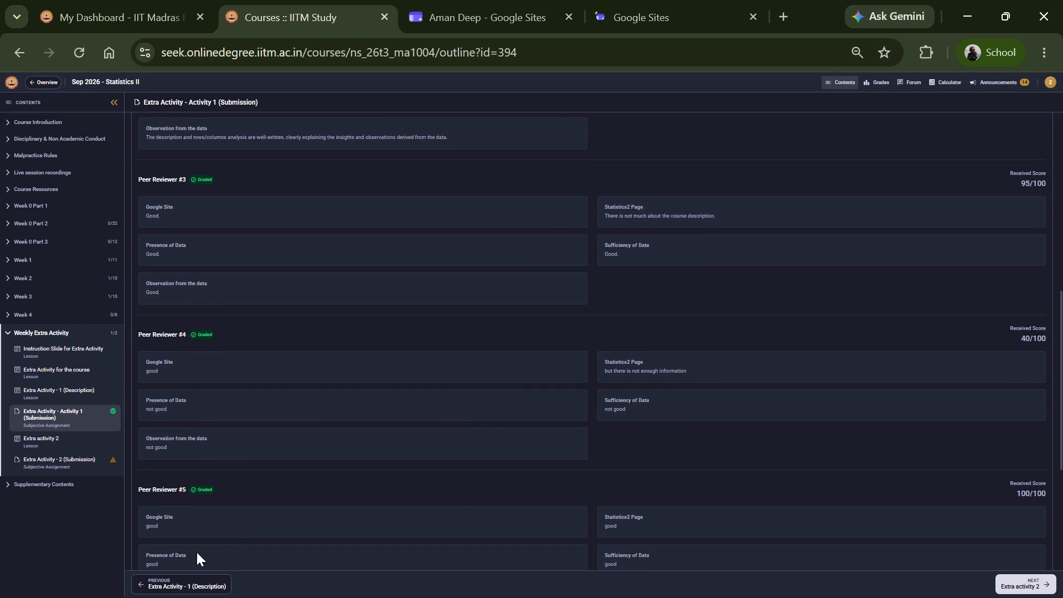
pyautogui.scroll(-5, 197, 552)
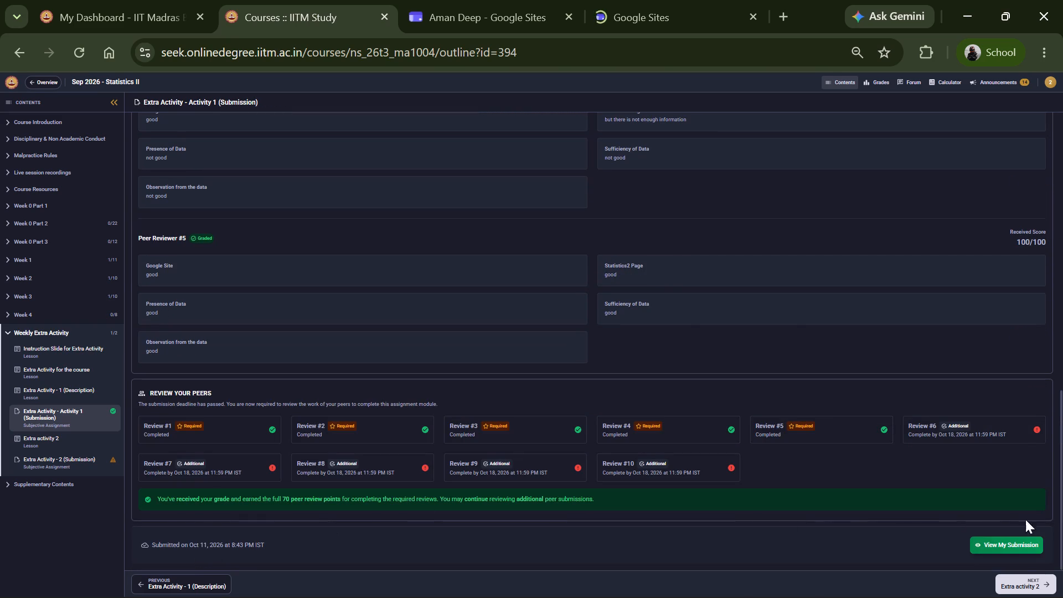
pyautogui.click(1005, 543)
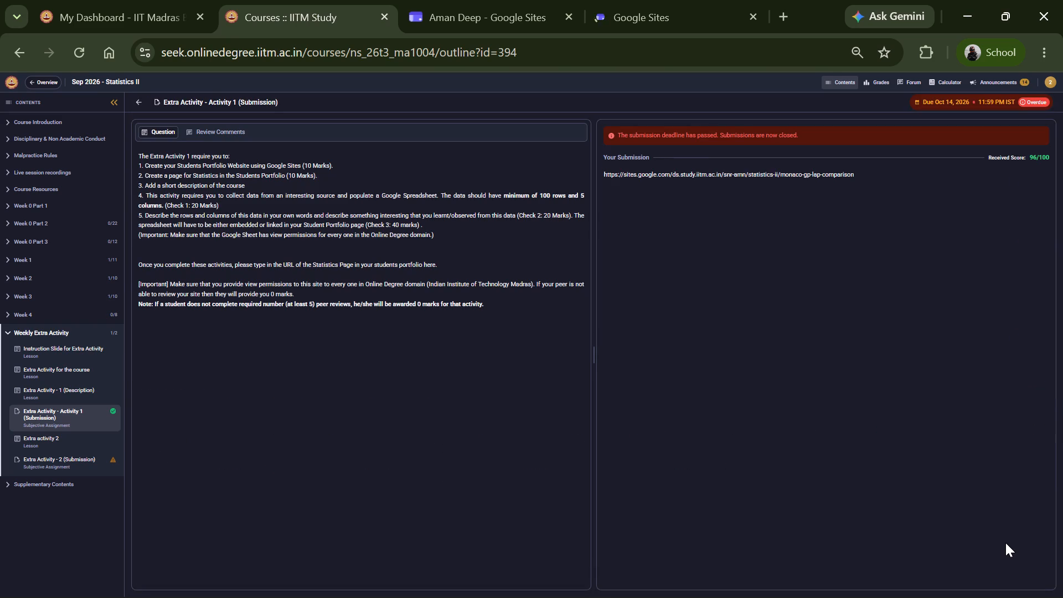
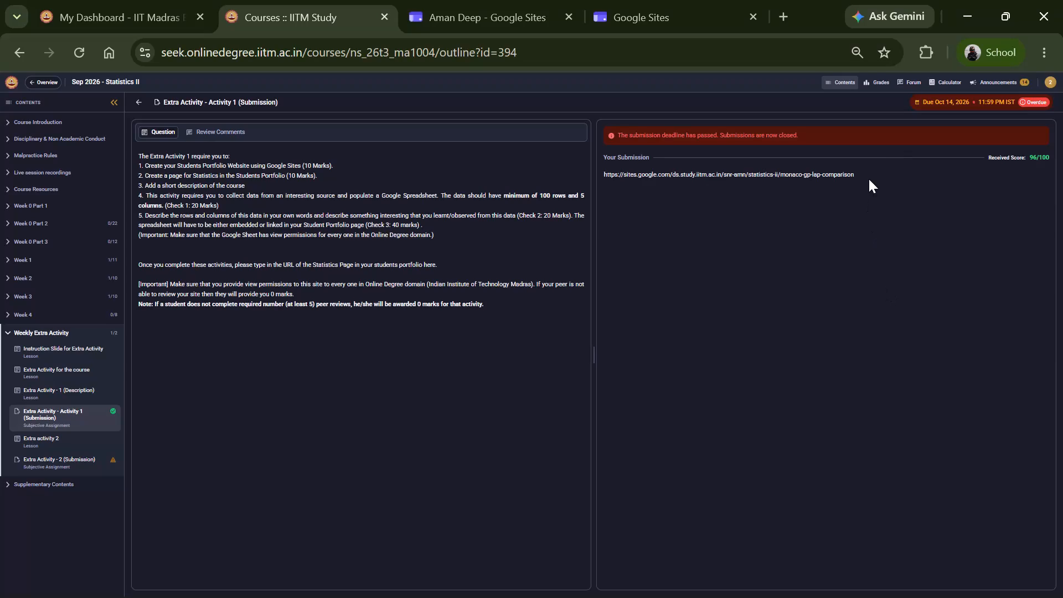
# Copy the URL submitted for Activity 1 and open it in the tab showing the Google Sites template gallery.
pyautogui.moveTo(865, 172); pyautogui.dragTo(599, 178)
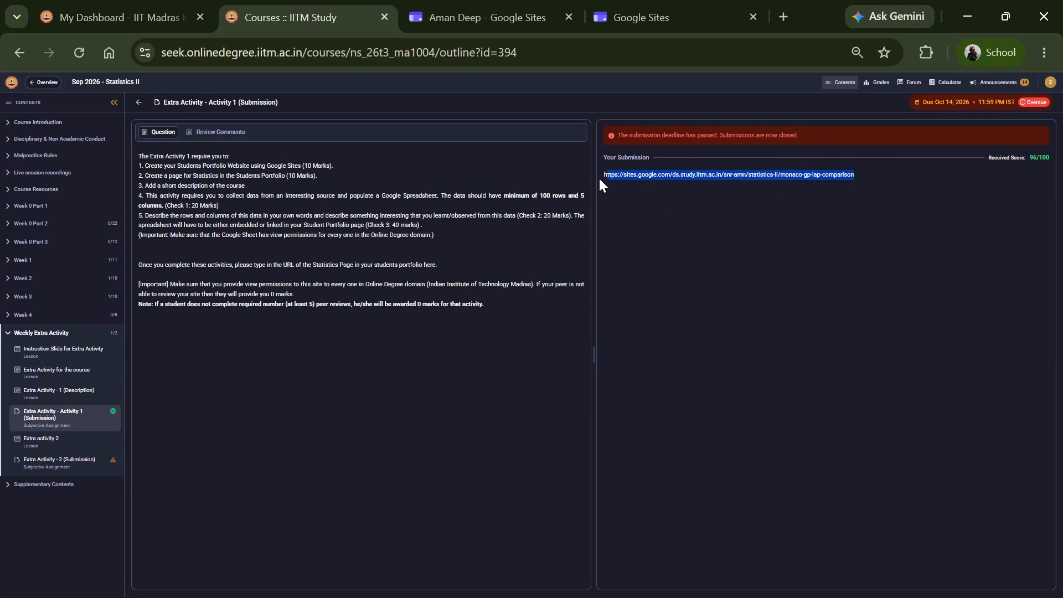
pyautogui.moveTo(599, 178); pyautogui.dragTo(597, 178)
pyautogui.hotkey('ctrl', 'c')
pyautogui.click(635, 0)
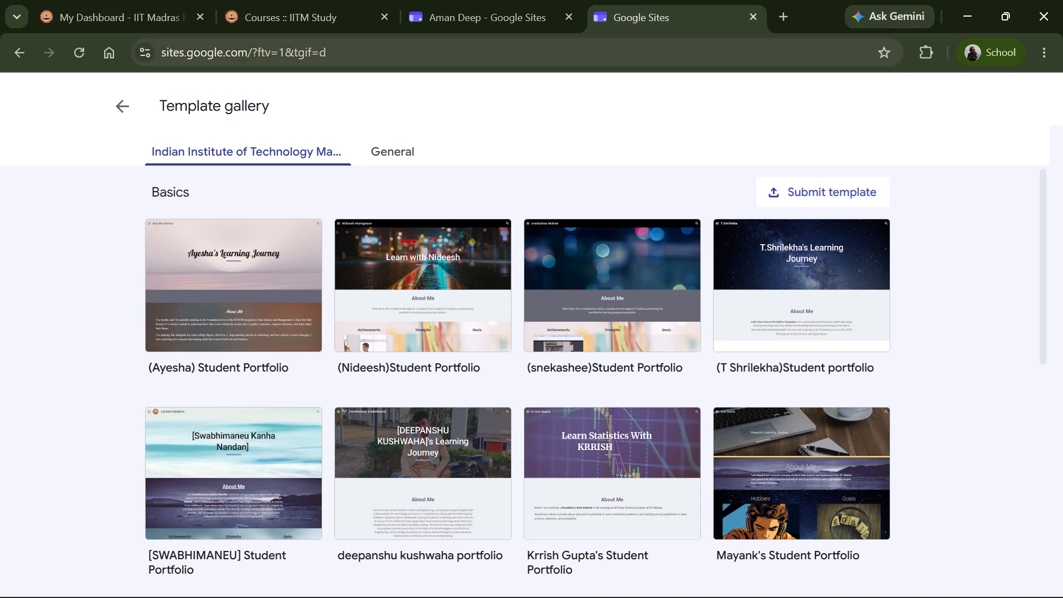
pyautogui.click(515, 58)
pyautogui.hotkey('ctrl', 'v')
pyautogui.press('Return')
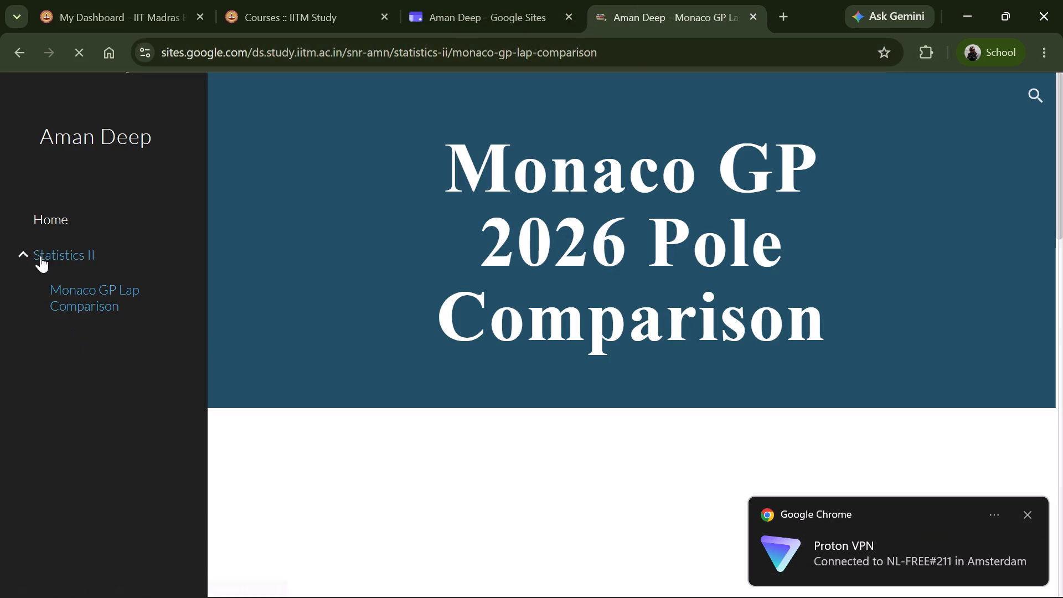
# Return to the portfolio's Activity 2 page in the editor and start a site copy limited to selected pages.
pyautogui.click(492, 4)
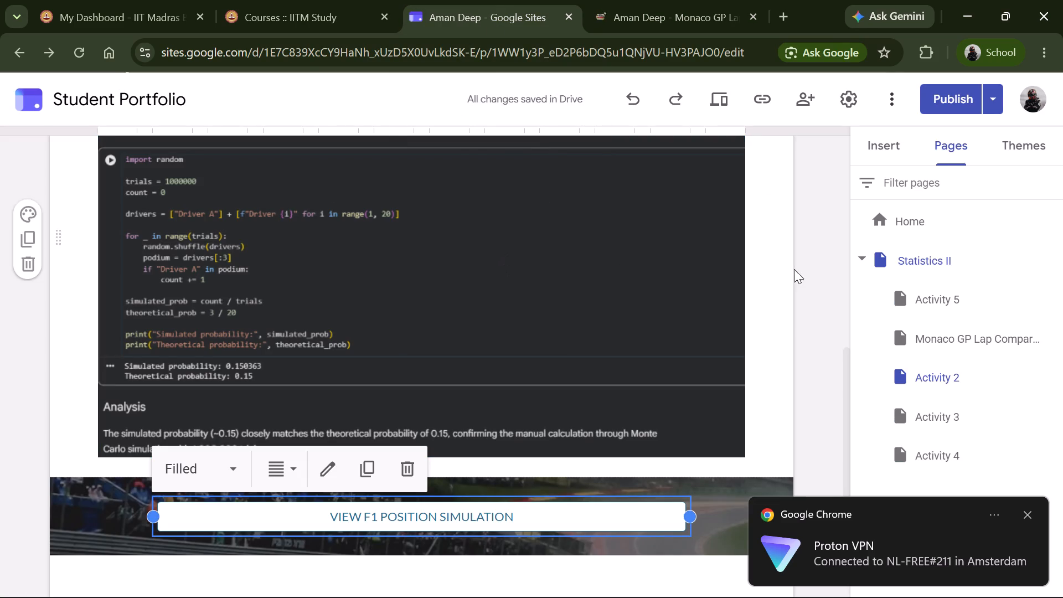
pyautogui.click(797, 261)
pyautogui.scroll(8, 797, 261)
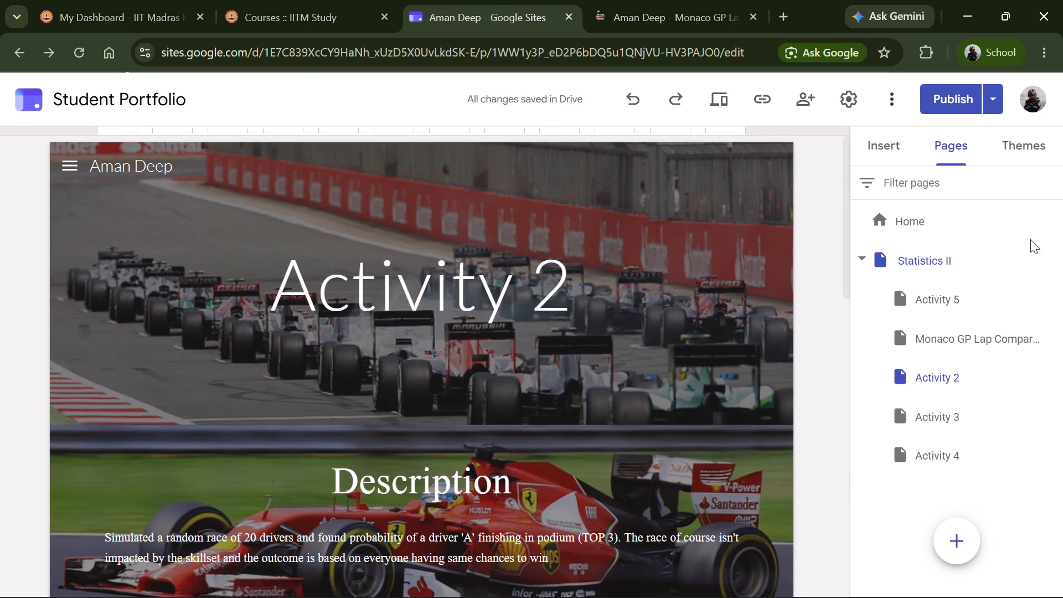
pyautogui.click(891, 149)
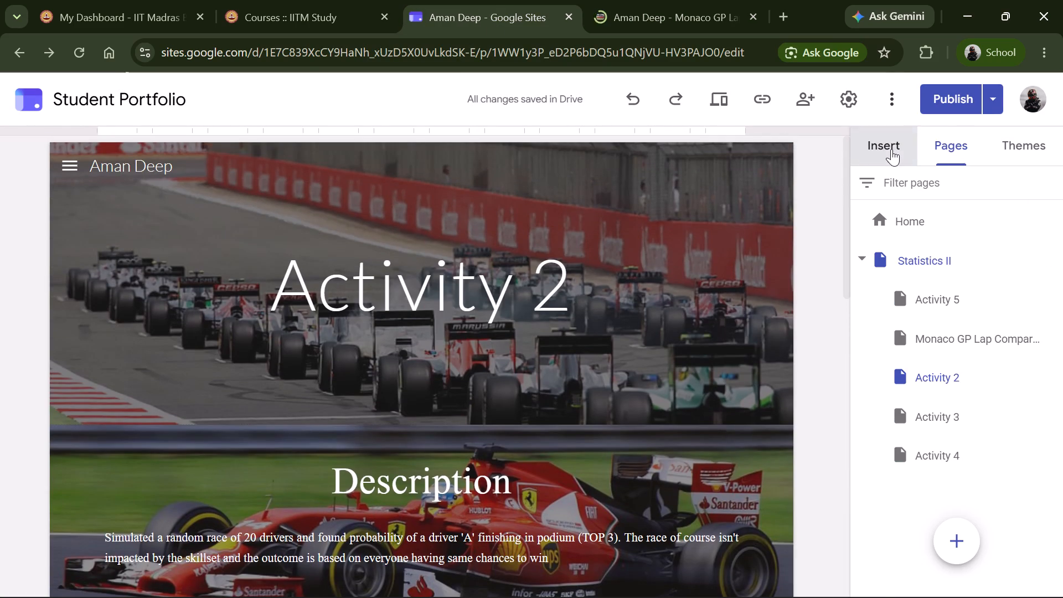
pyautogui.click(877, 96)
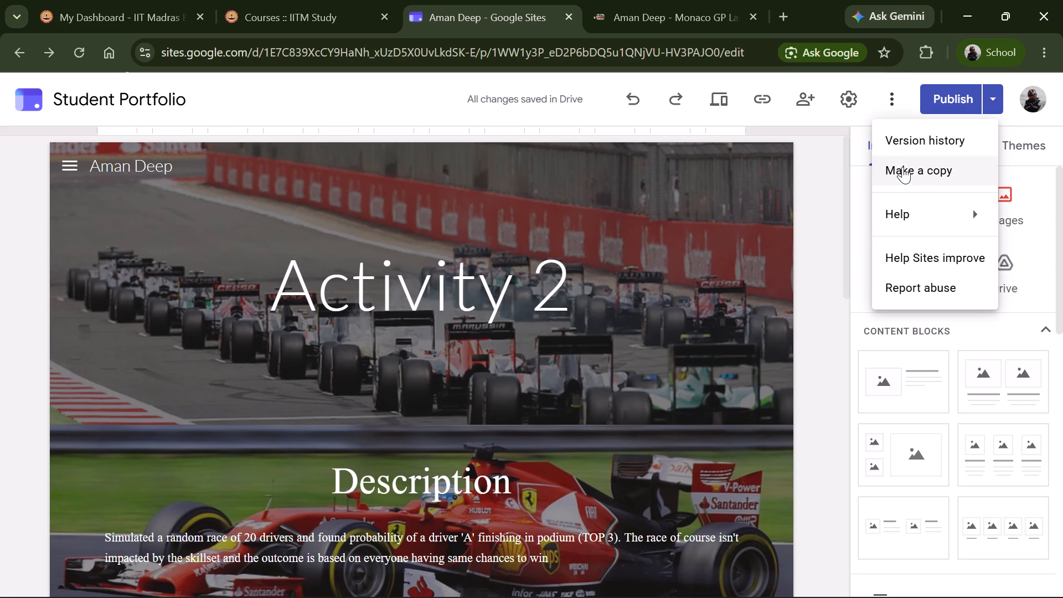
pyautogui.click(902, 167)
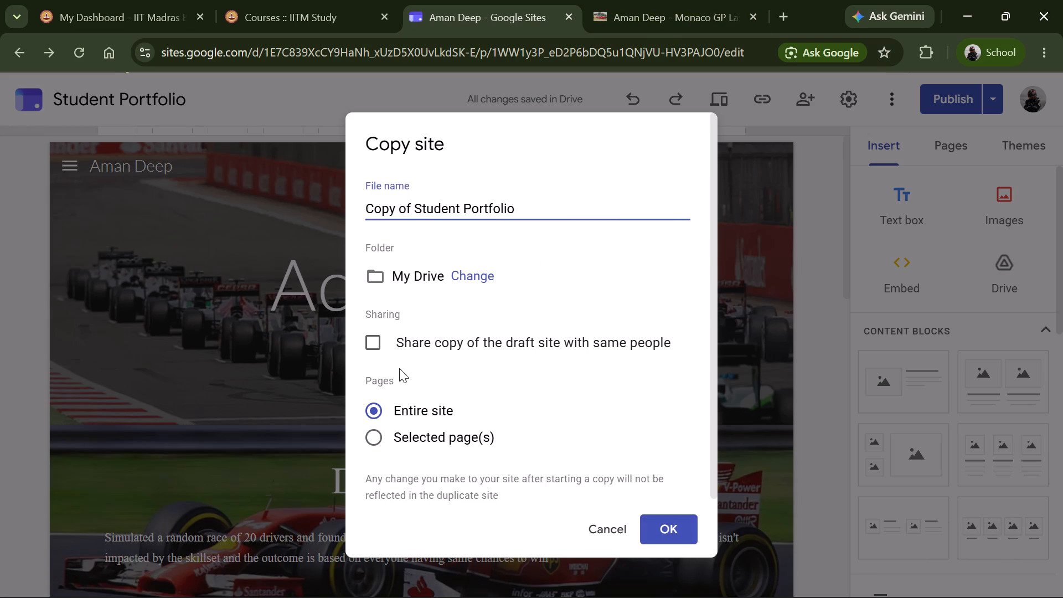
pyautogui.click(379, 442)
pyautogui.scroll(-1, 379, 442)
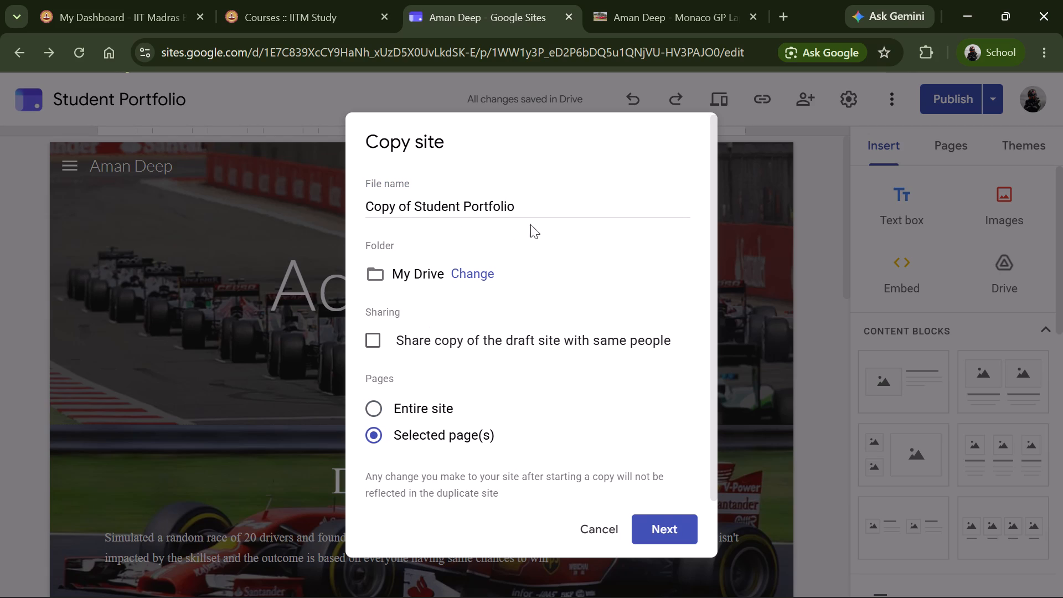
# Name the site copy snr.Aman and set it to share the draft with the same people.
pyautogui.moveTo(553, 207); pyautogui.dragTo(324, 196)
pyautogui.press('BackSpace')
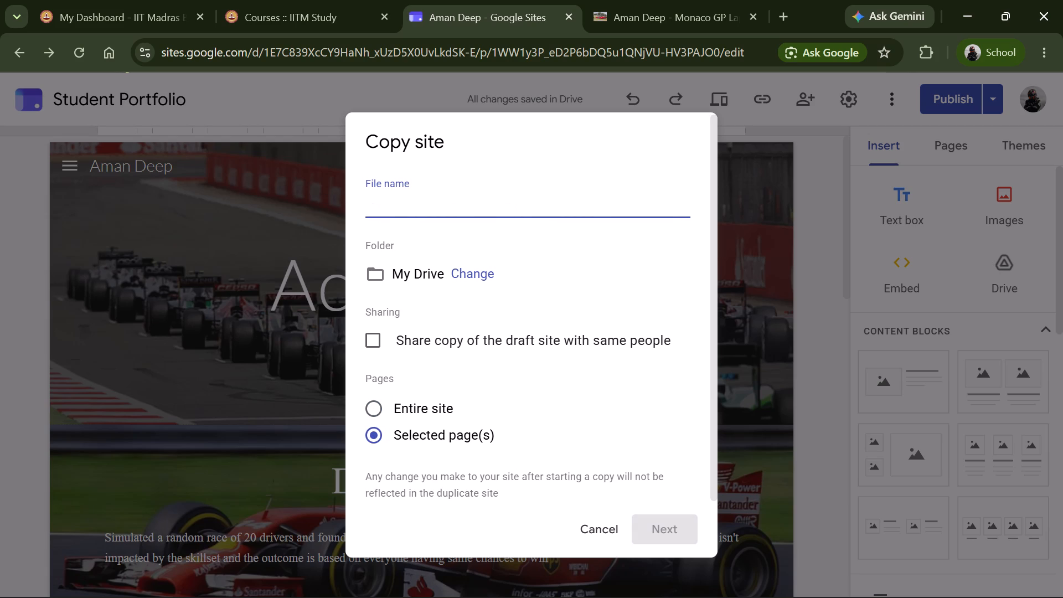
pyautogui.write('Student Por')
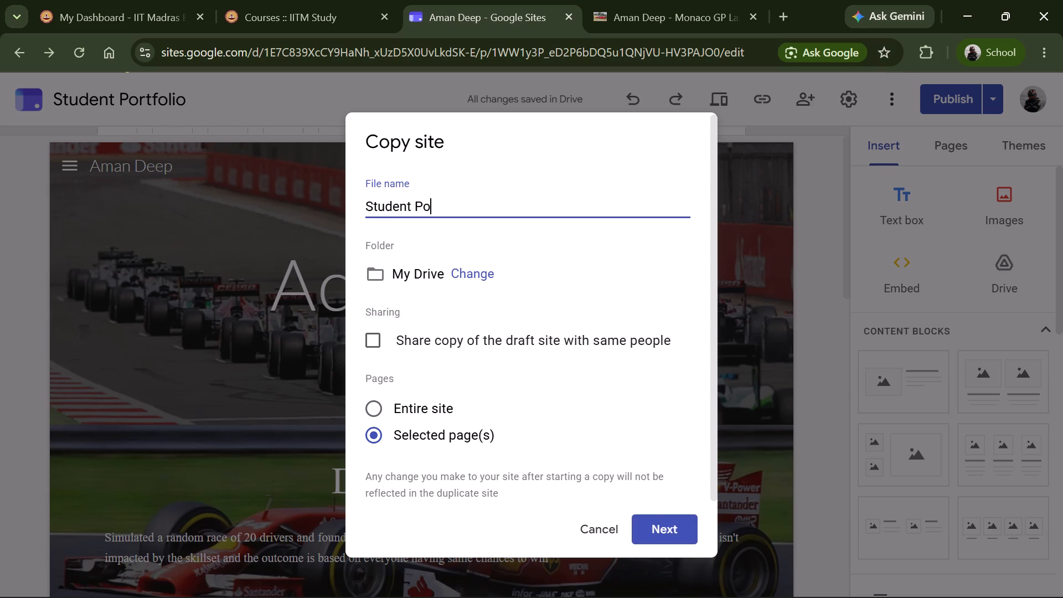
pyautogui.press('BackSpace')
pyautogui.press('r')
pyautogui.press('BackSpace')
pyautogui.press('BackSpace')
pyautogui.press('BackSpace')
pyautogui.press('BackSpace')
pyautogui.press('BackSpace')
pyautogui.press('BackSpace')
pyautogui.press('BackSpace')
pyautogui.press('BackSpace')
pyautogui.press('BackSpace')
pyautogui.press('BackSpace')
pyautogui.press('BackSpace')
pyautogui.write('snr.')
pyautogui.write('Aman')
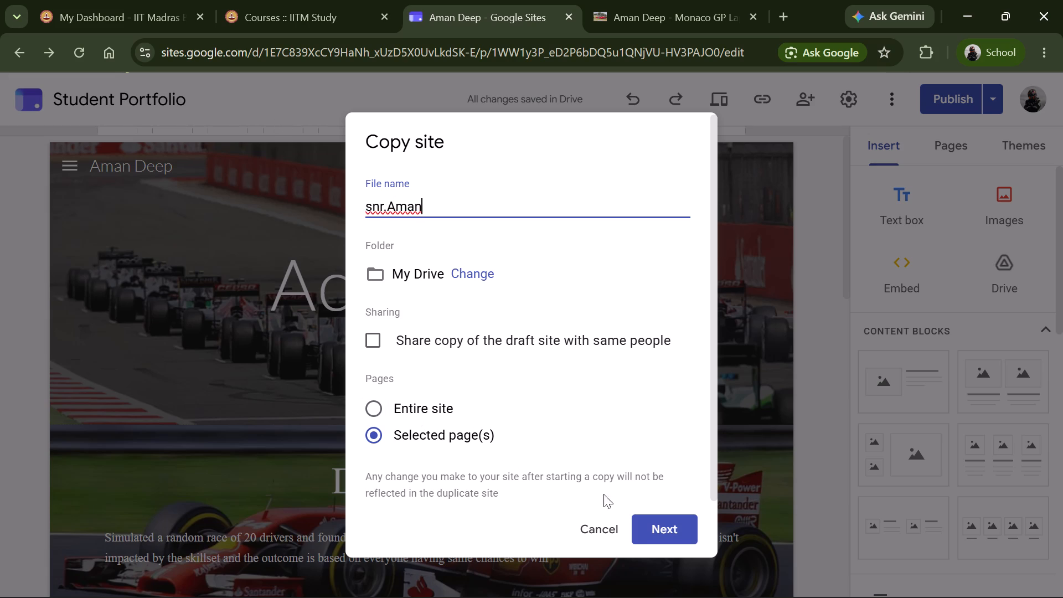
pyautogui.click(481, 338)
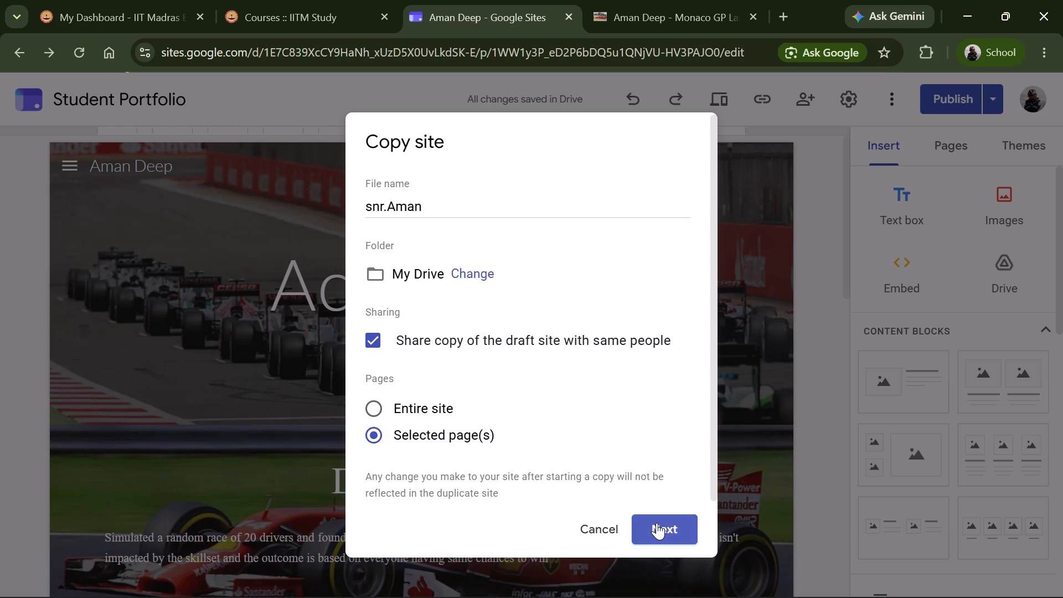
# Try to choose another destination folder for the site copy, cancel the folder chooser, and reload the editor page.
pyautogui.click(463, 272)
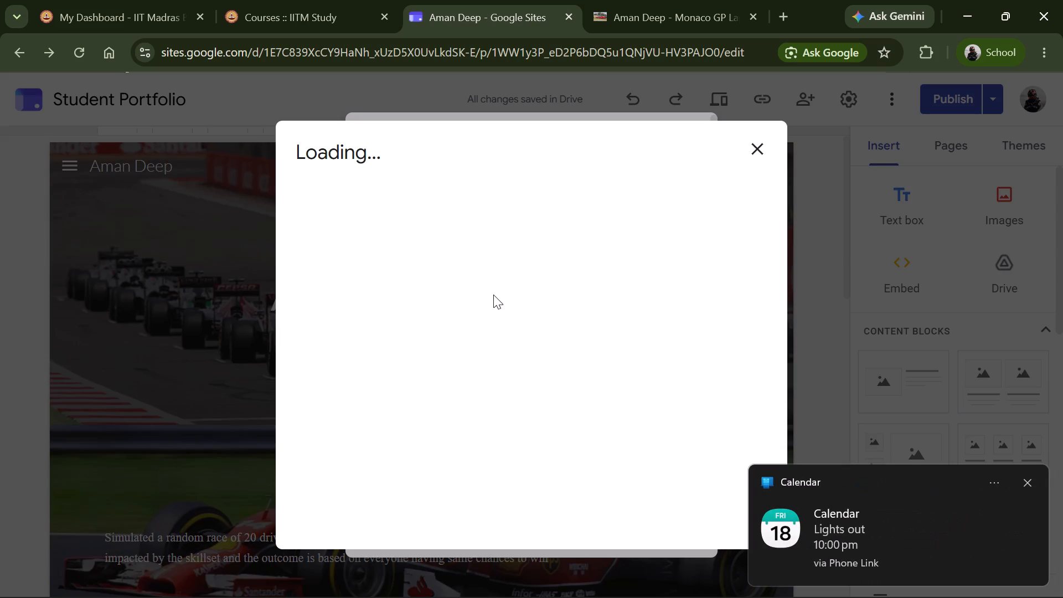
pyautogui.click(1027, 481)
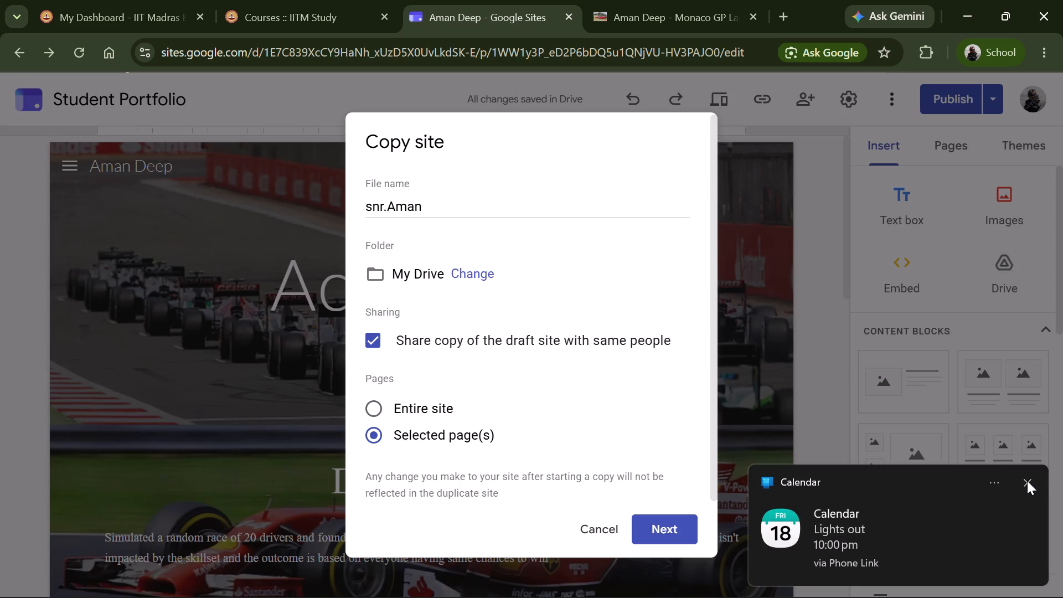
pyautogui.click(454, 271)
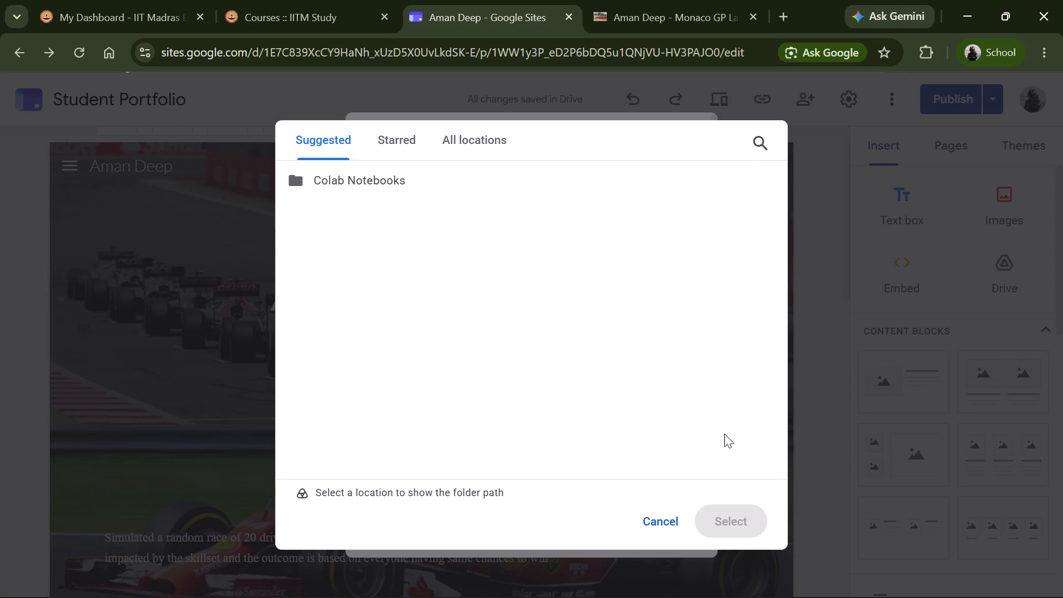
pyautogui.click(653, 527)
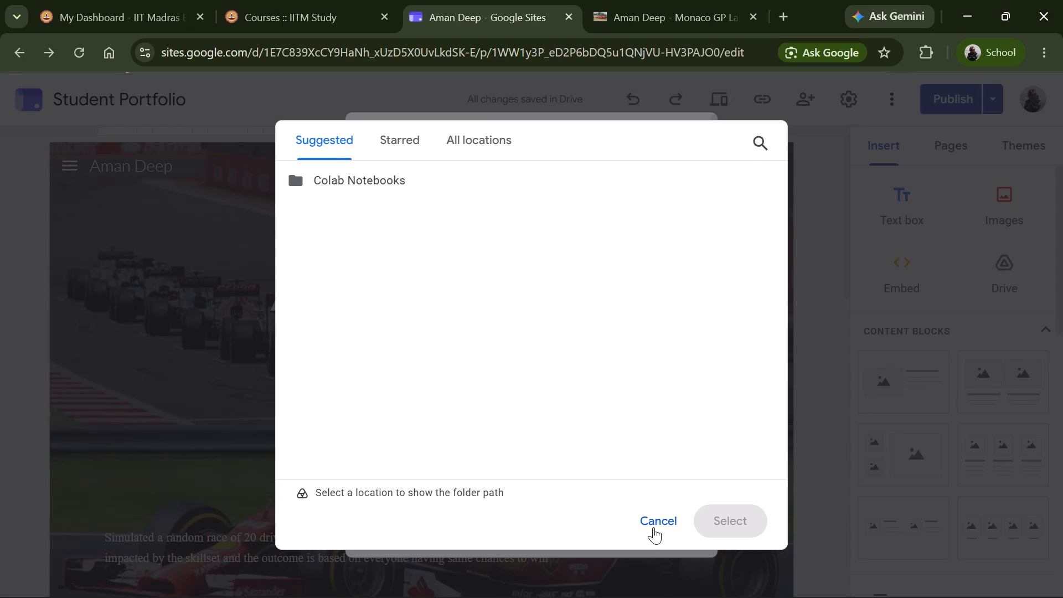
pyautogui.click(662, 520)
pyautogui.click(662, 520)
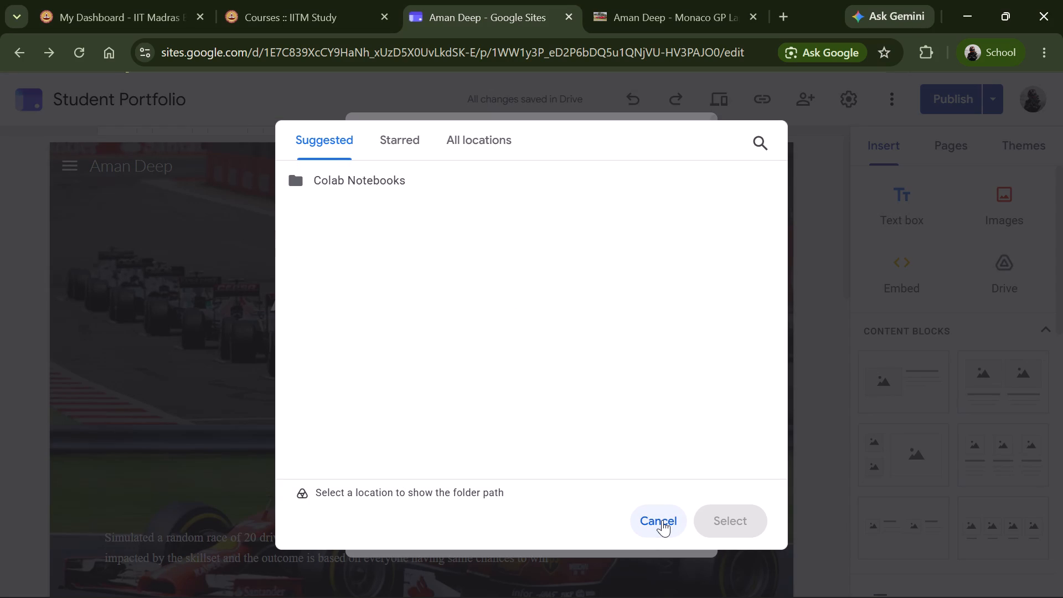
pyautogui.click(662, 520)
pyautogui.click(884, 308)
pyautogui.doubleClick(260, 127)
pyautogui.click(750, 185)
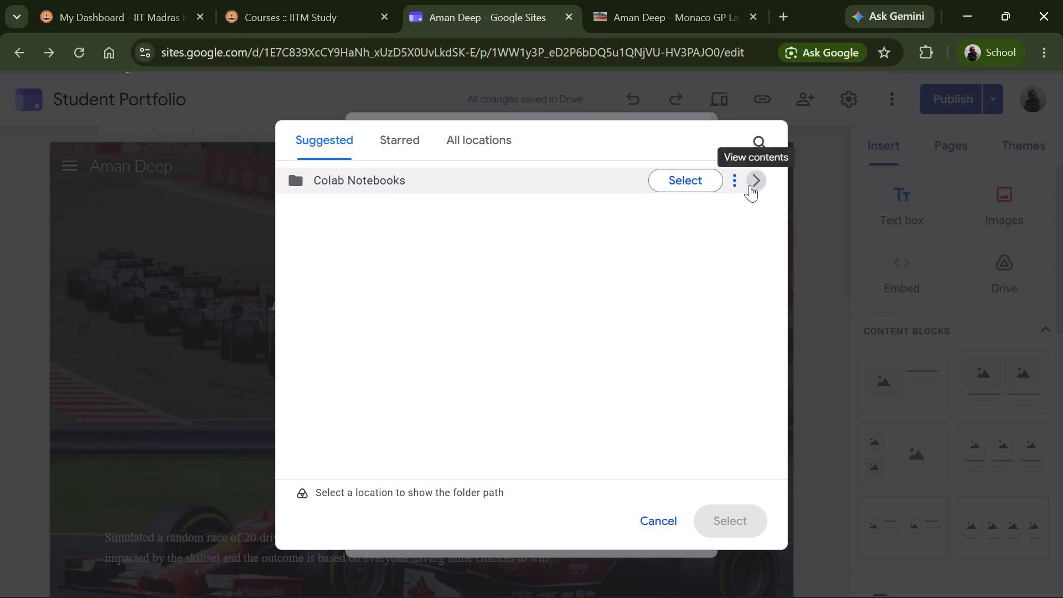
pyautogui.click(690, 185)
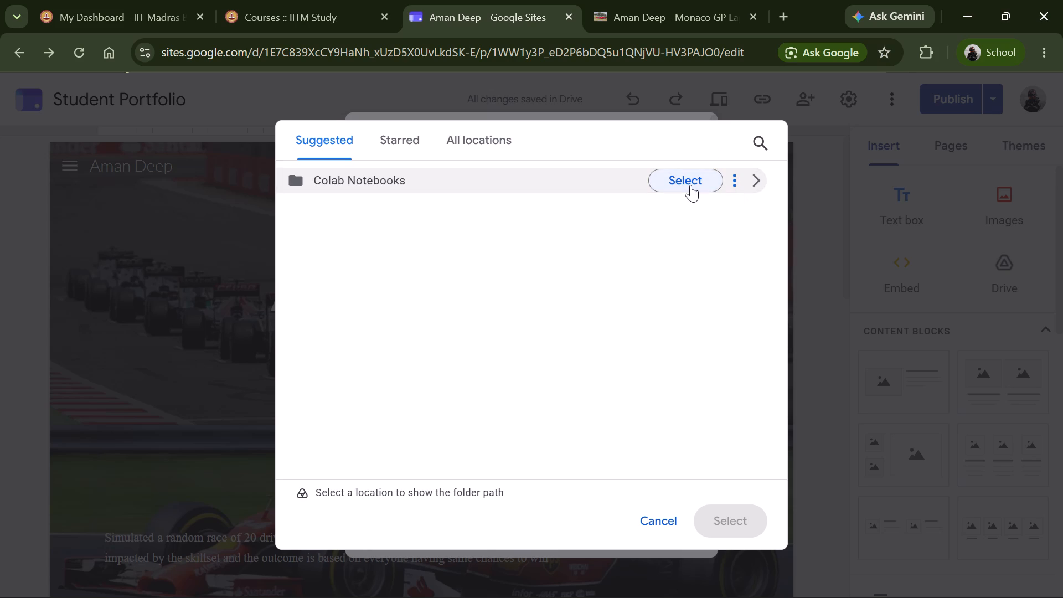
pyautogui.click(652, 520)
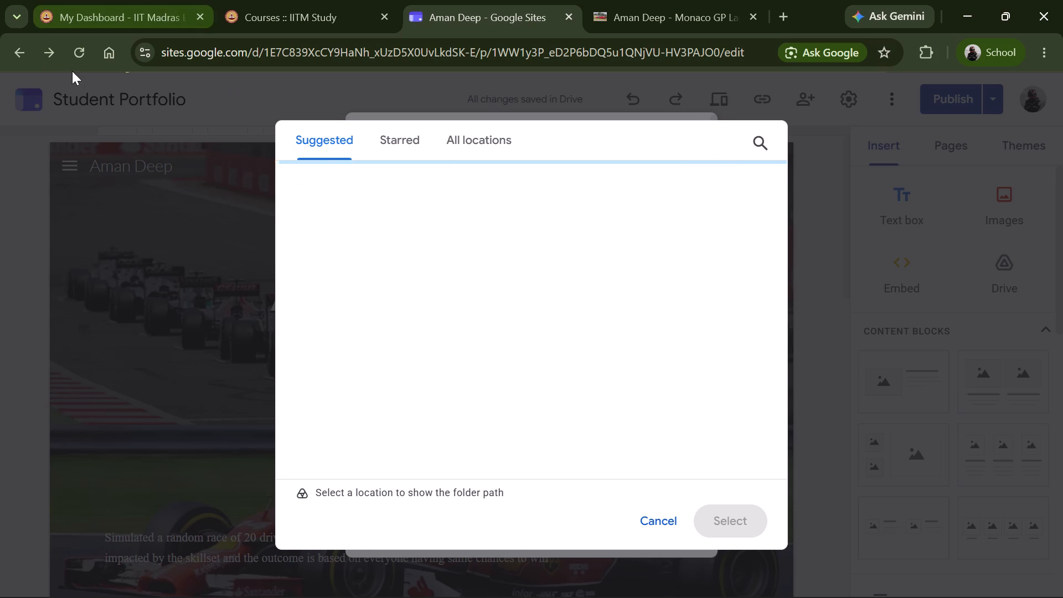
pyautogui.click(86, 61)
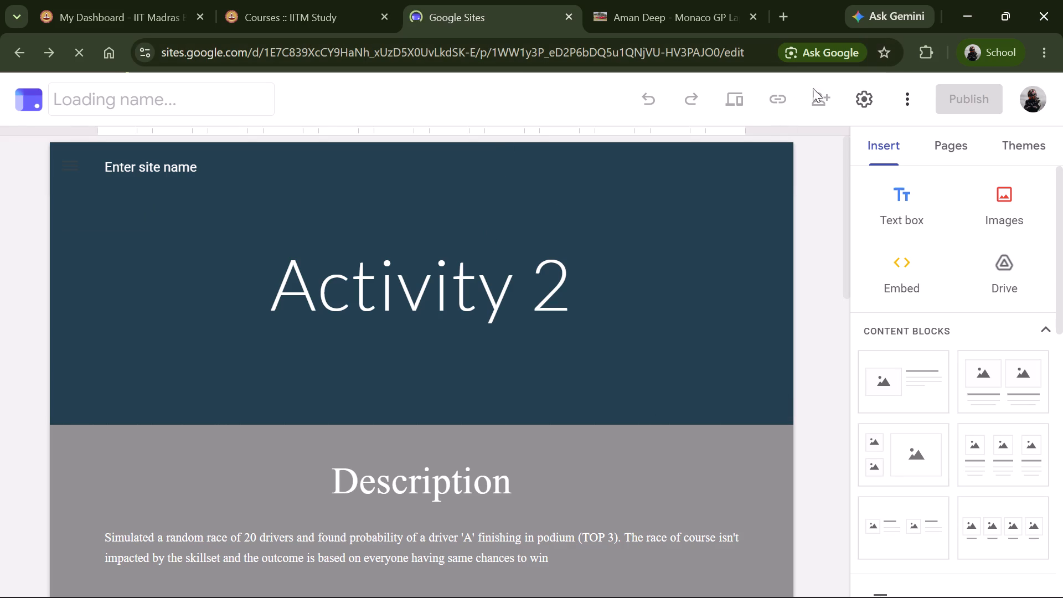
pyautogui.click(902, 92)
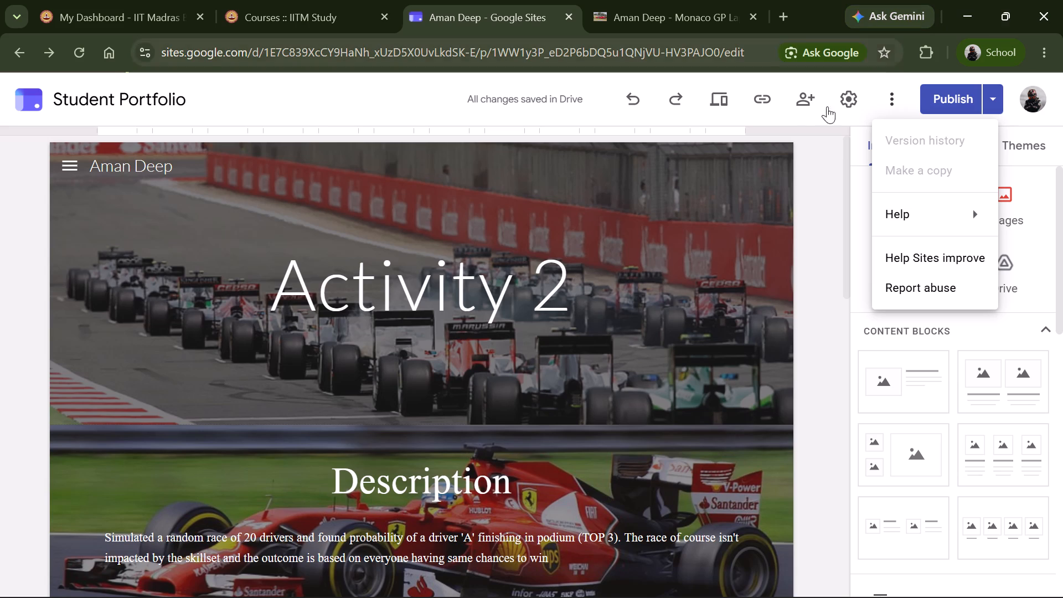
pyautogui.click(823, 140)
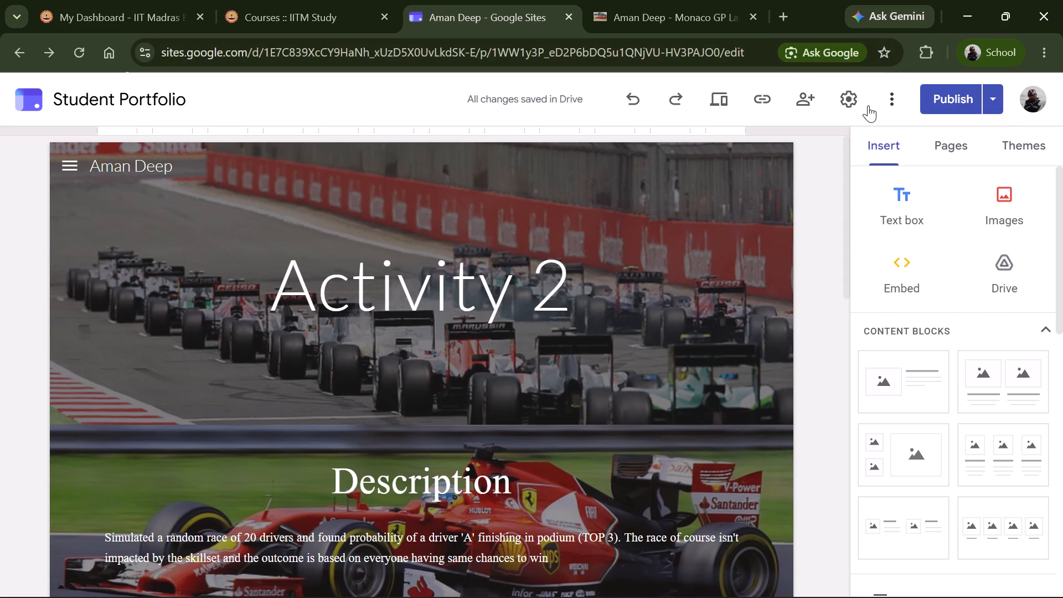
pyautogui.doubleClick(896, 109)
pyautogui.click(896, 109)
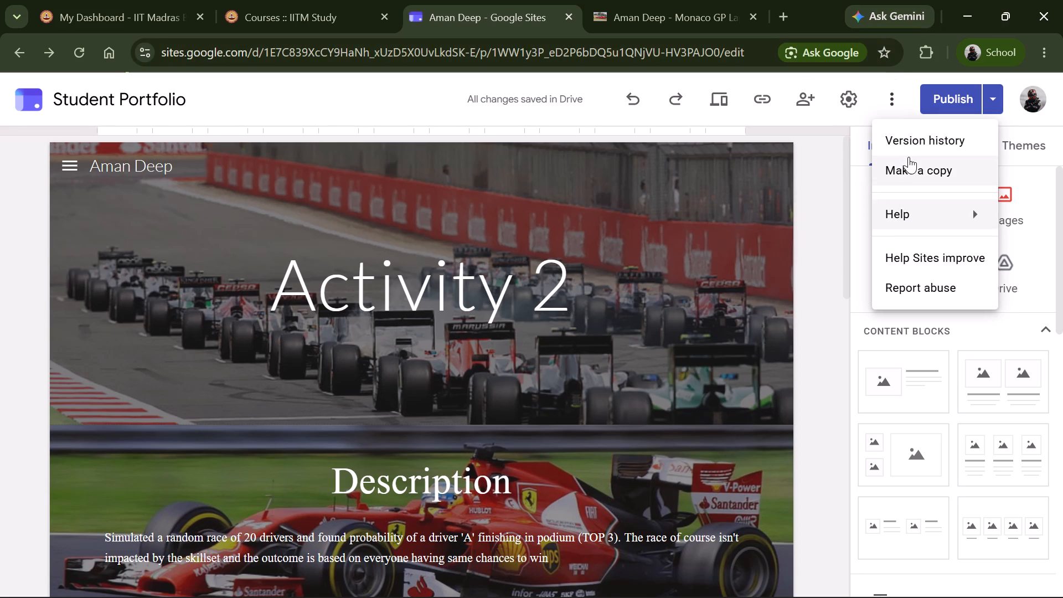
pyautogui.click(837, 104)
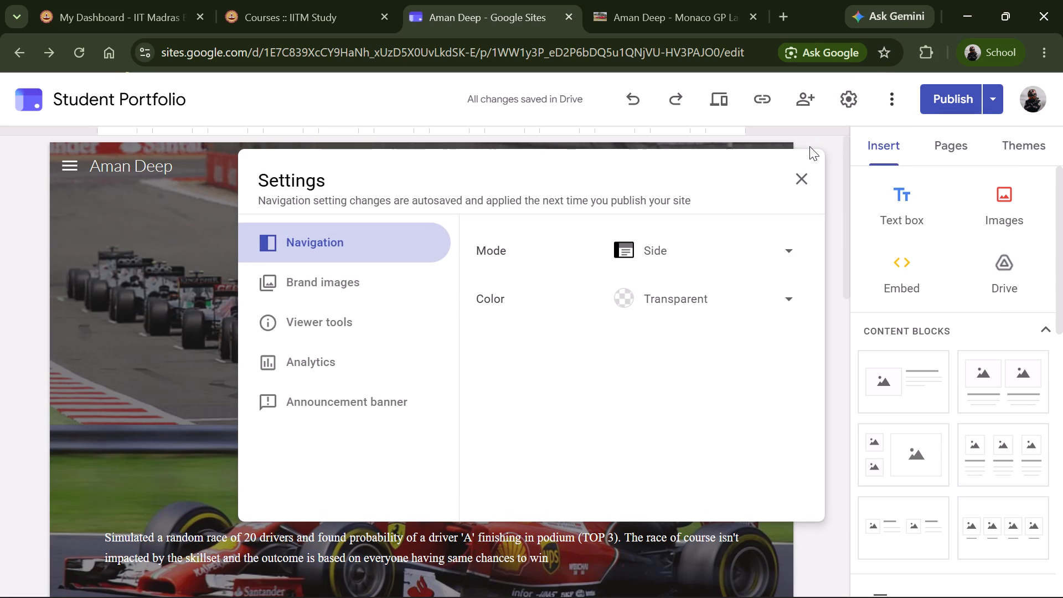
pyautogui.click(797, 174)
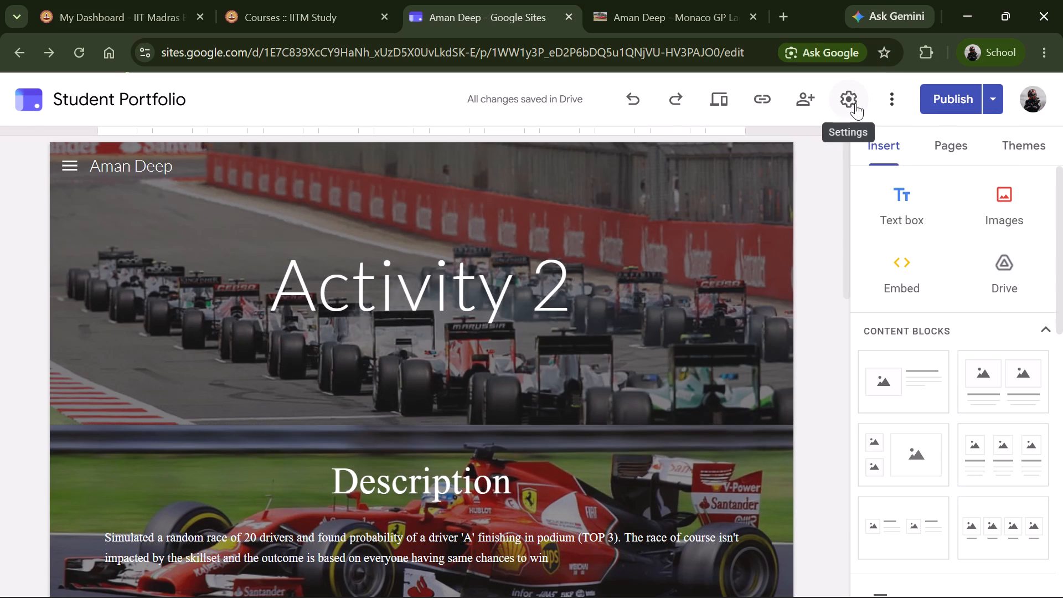
# Start making a copy of the Student Portfolio site.
pyautogui.click(877, 104)
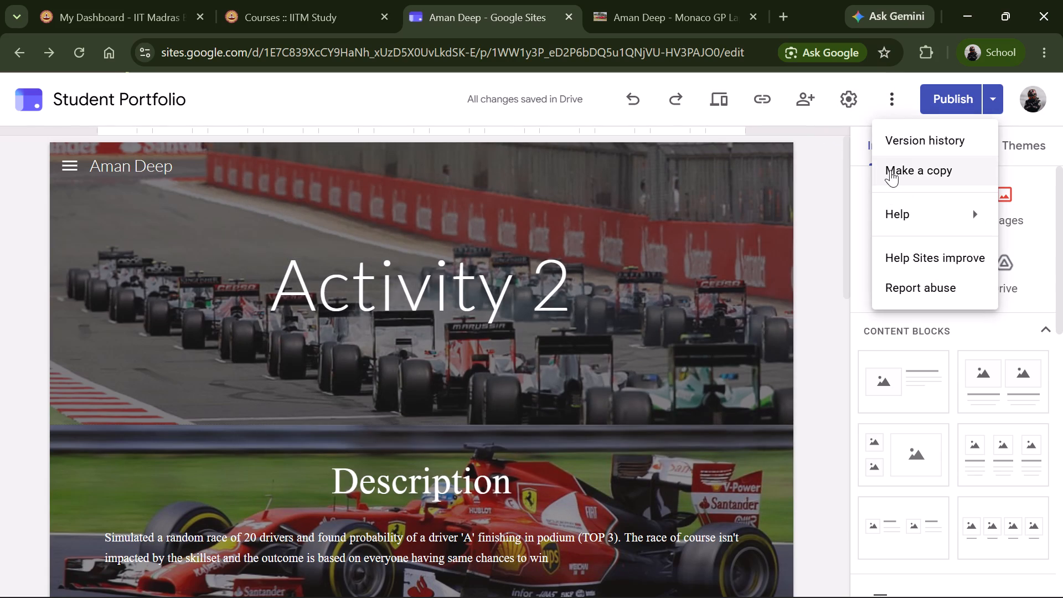
pyautogui.click(890, 170)
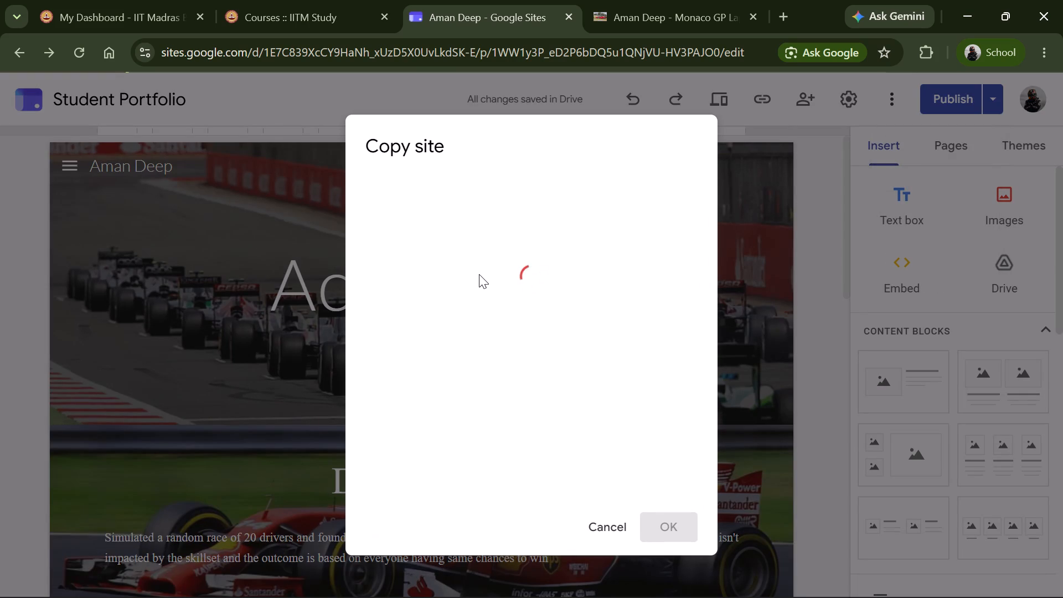
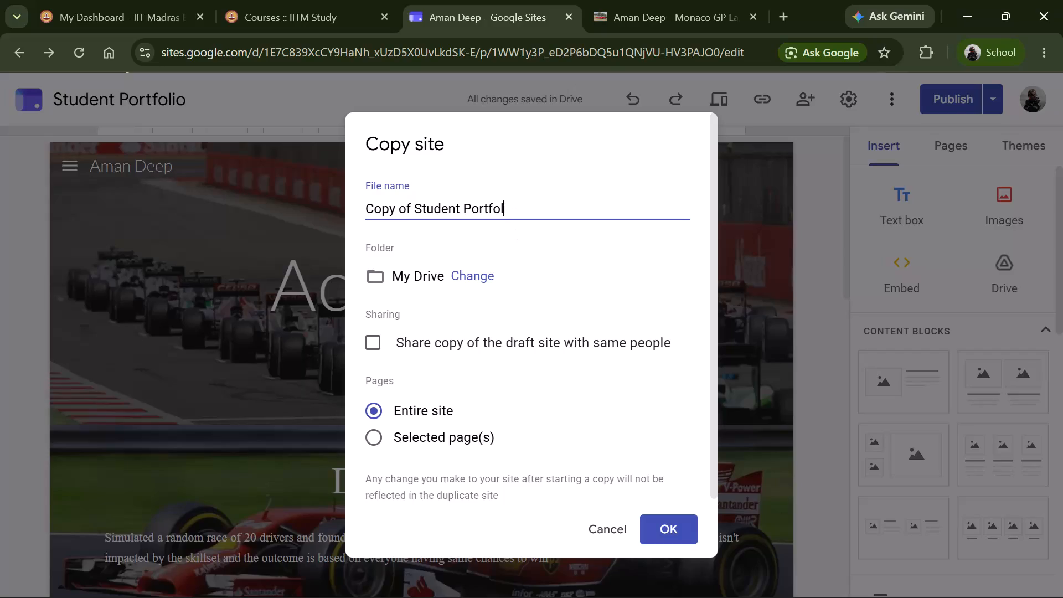
# Replace the site copy's suggested file name with "Aman.".
pyautogui.press('BackSpace')
pyautogui.press('BackSpace')
pyautogui.press('BackSpace')
pyautogui.press('BackSpace')
pyautogui.press('BackSpace')
pyautogui.moveTo(534, 192); pyautogui.dragTo(510, 213)
pyautogui.moveTo(510, 213); pyautogui.dragTo(360, 207)
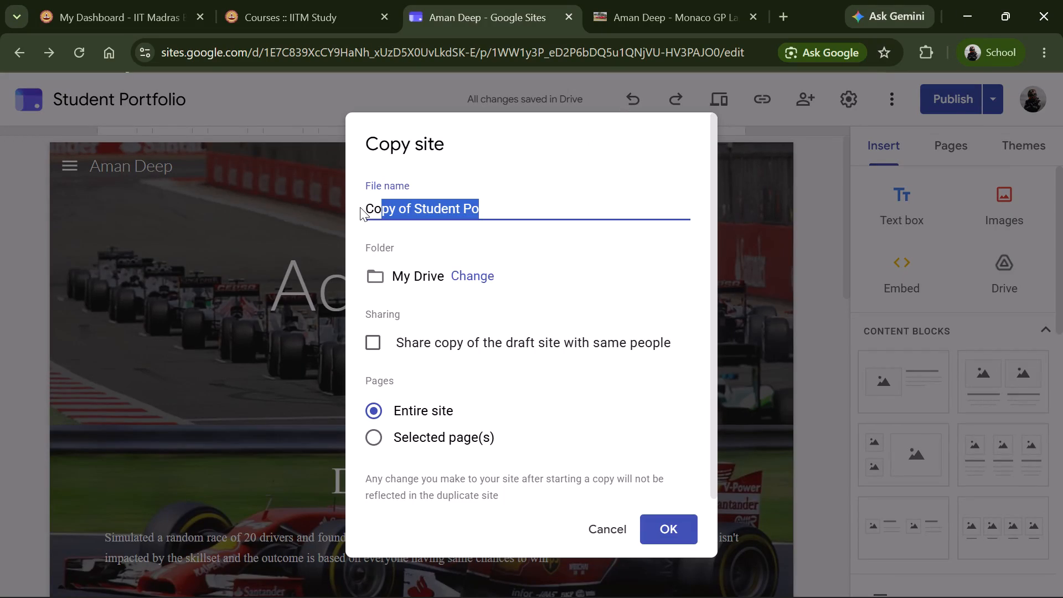
pyautogui.press('BackSpace')
pyautogui.write('Aman.')
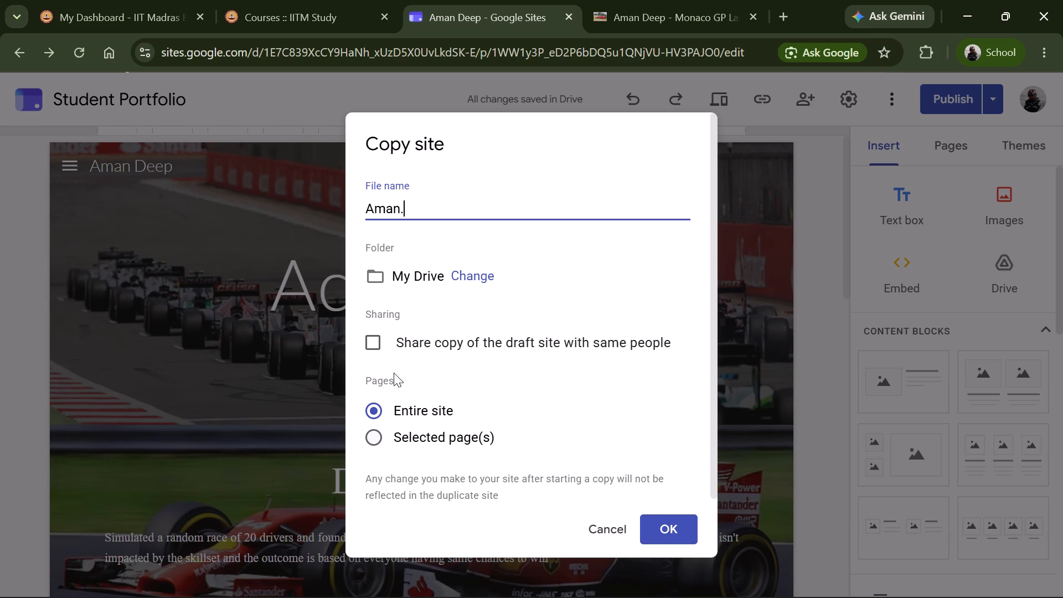
# Set the copy to share the draft site with the same people and limit it to selected pages.
pyautogui.click(373, 349)
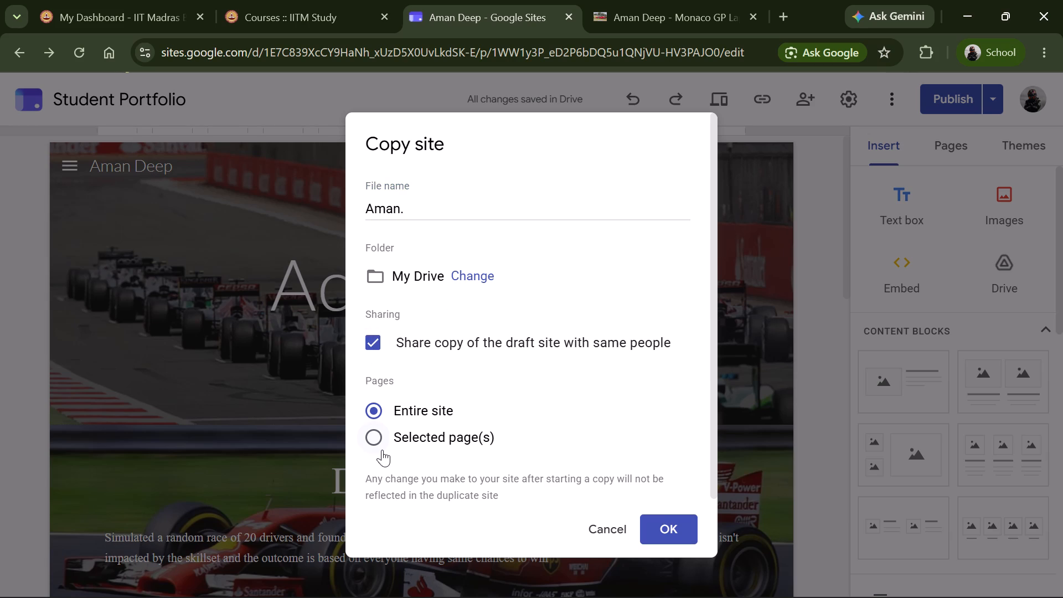
pyautogui.click(375, 441)
pyautogui.click(651, 530)
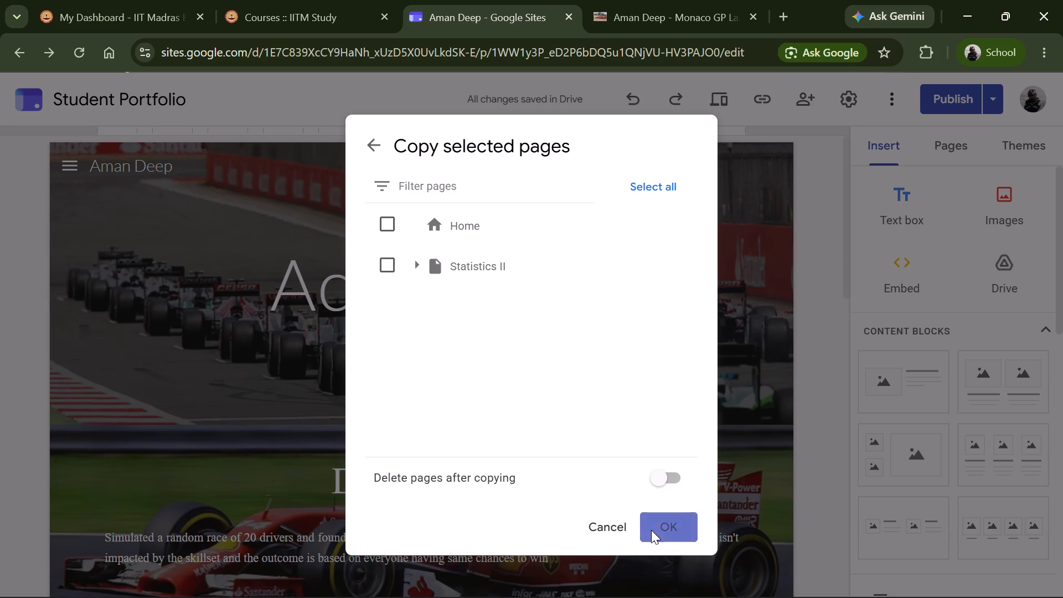
# Copy only the Home, Statistics II, Monaco GP Lap Comparison and Activity 2 pages, without deleting them from the original.
pyautogui.click(393, 226)
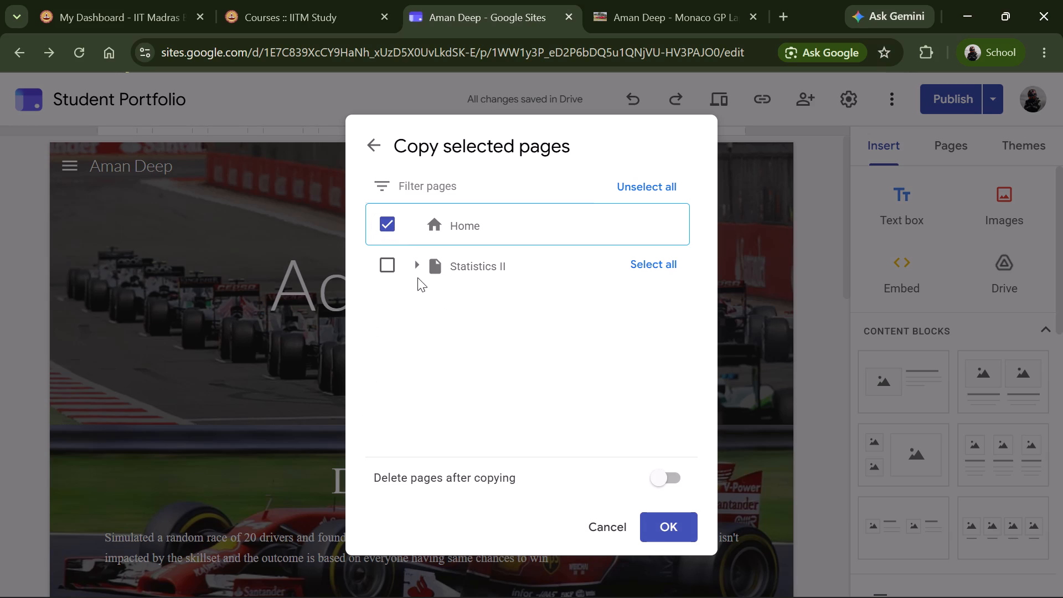
pyautogui.click(417, 264)
pyautogui.click(379, 258)
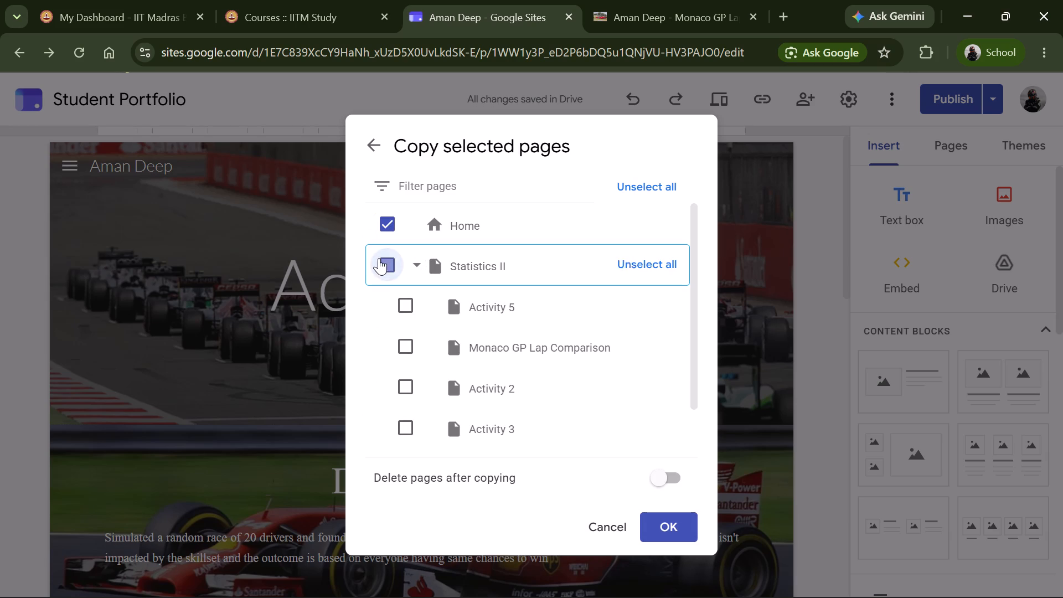
pyautogui.click(411, 344)
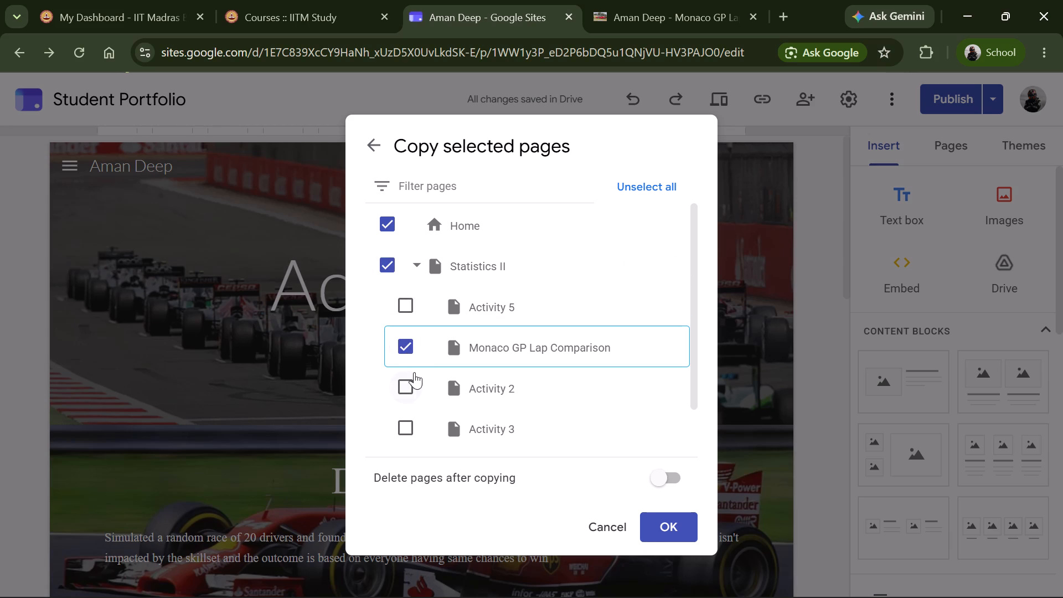
pyautogui.click(411, 382)
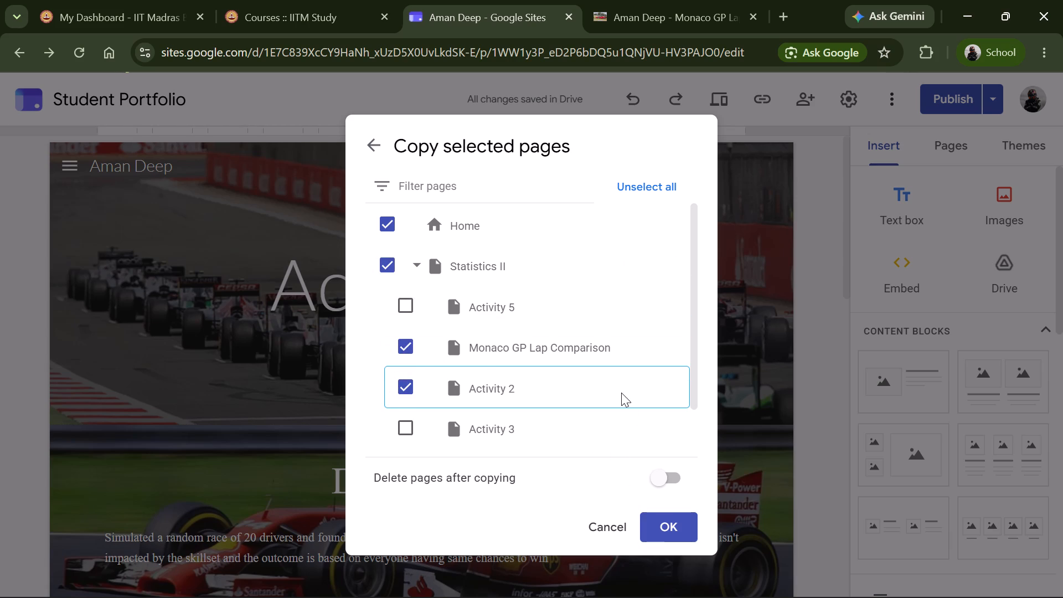
pyautogui.scroll(-1, 621, 393)
pyautogui.scroll(1, 621, 393)
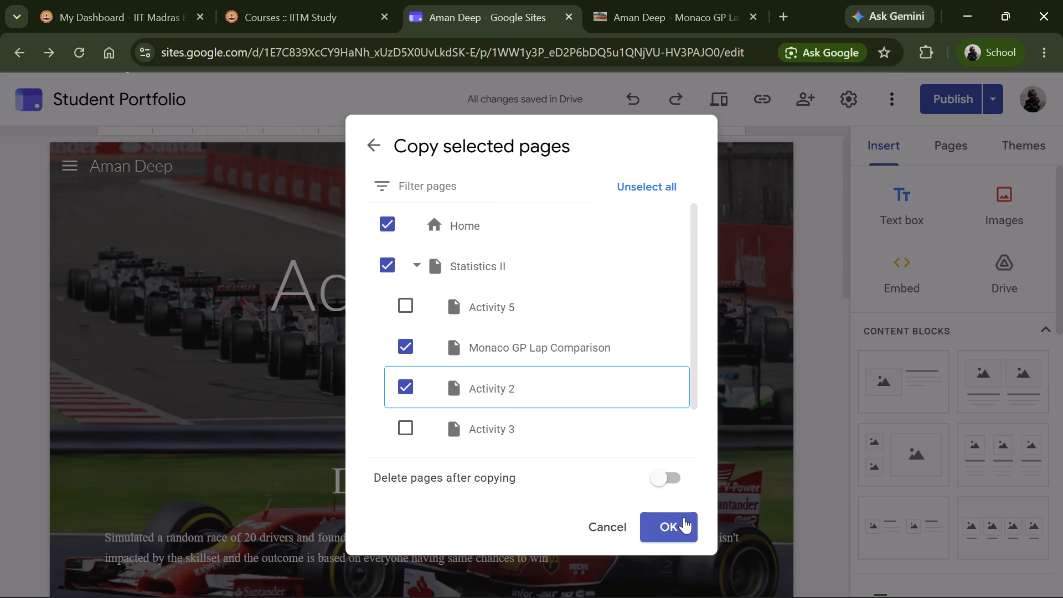
pyautogui.click(684, 517)
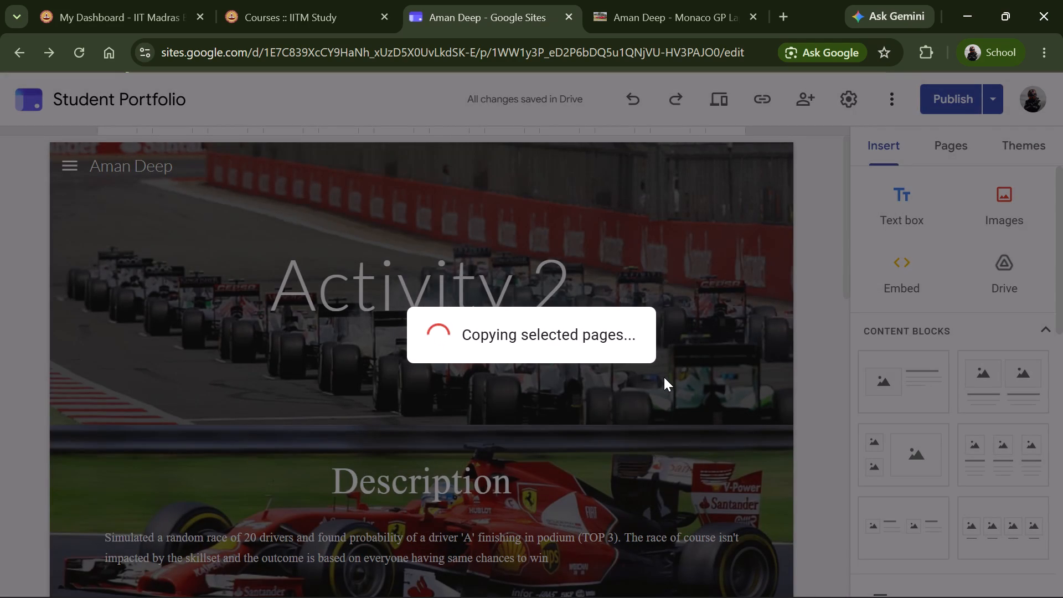
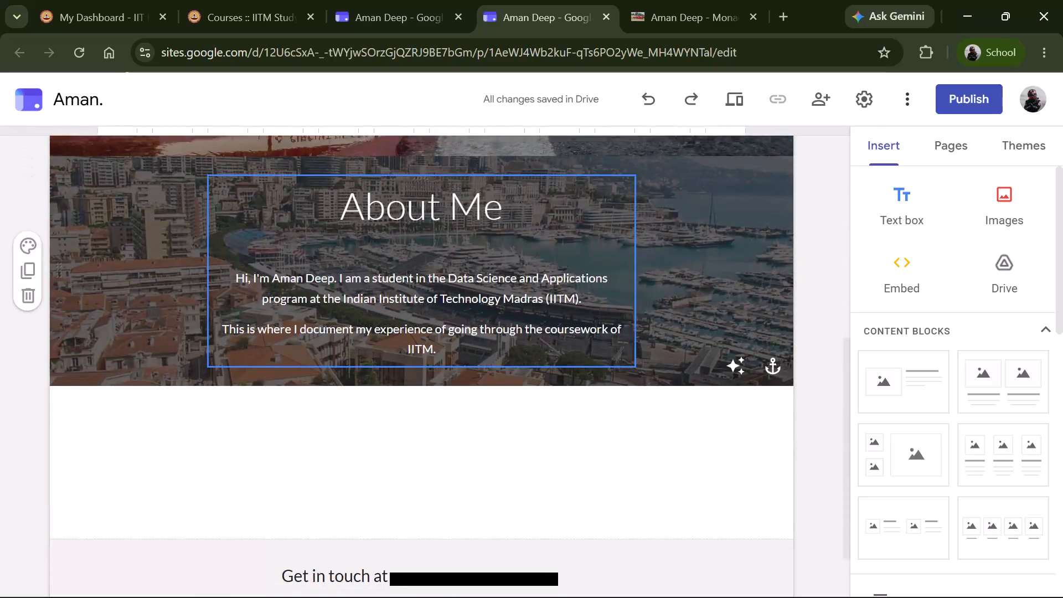
# Review the copied site's Home page and check the pages nested under Statistics II in its navigation.
pyautogui.scroll(-2, 440, 284)
pyautogui.scroll(4, 440, 284)
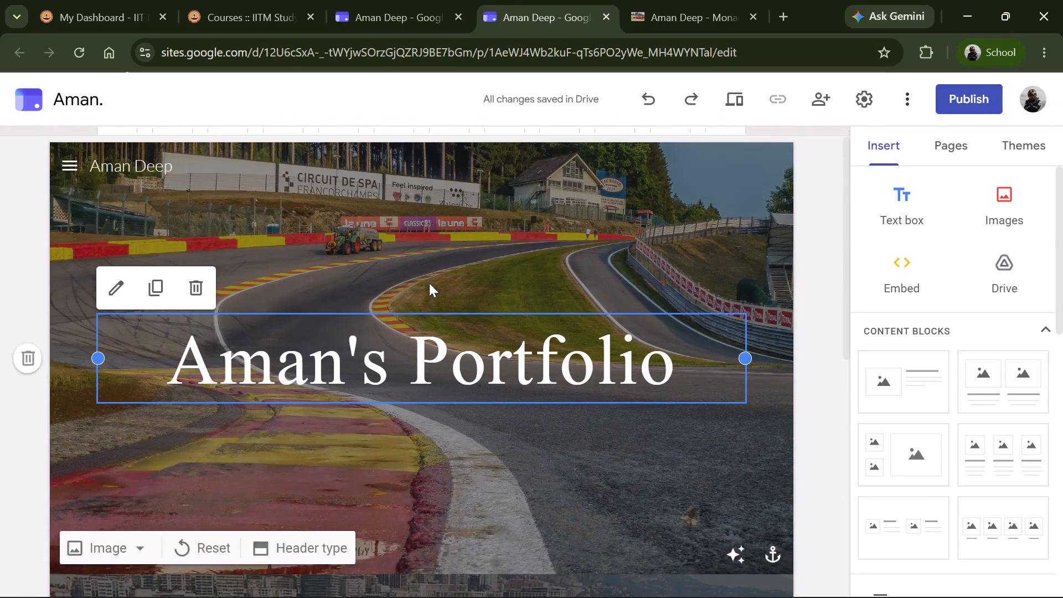
pyautogui.click(74, 162)
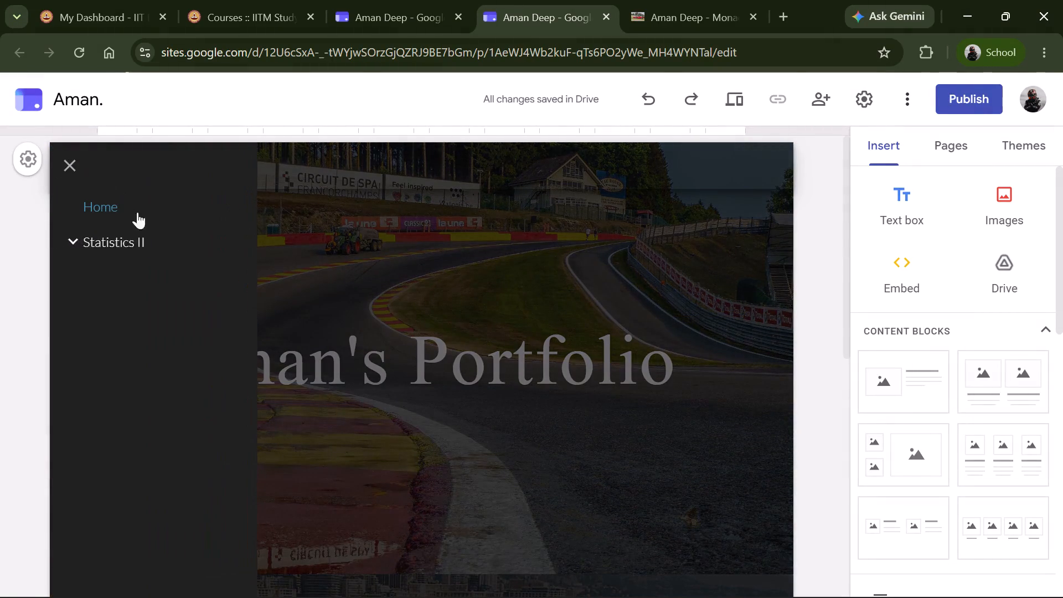
pyautogui.click(70, 241)
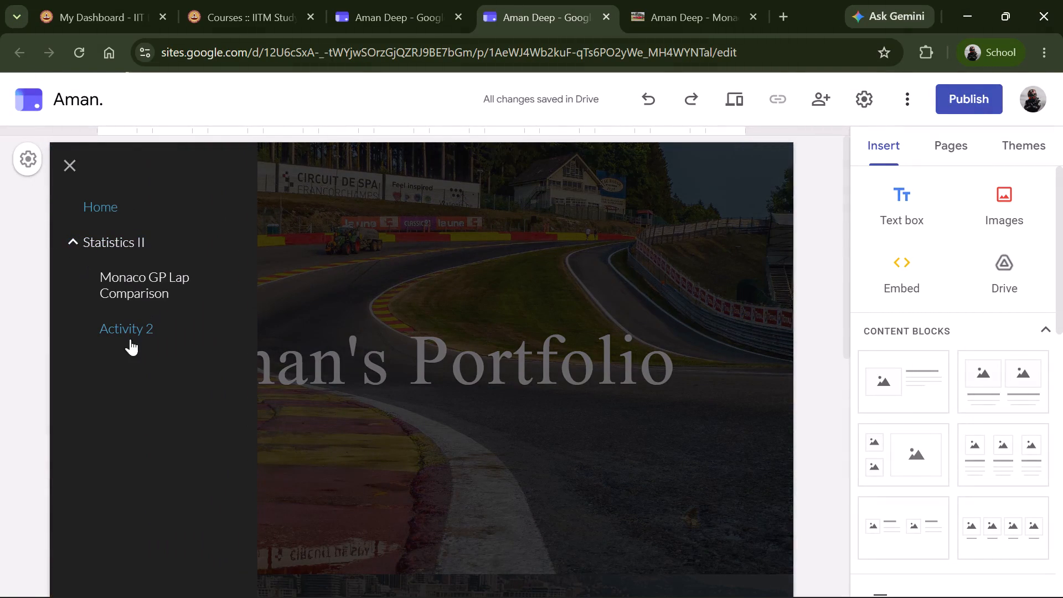
pyautogui.click(73, 235)
pyautogui.click(63, 161)
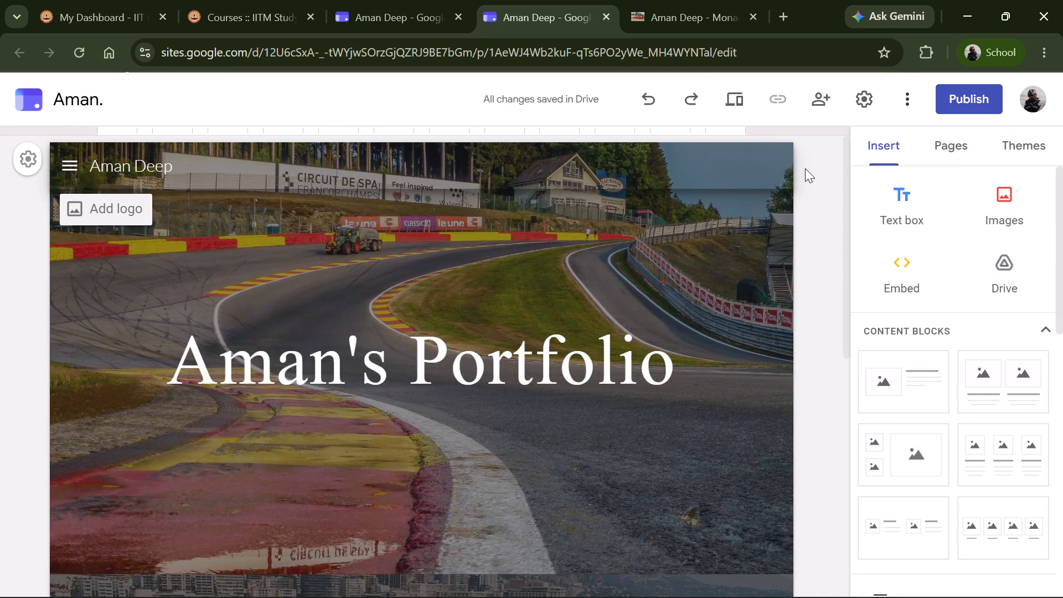
pyautogui.scroll(-4, 817, 167)
pyautogui.scroll(3, 817, 167)
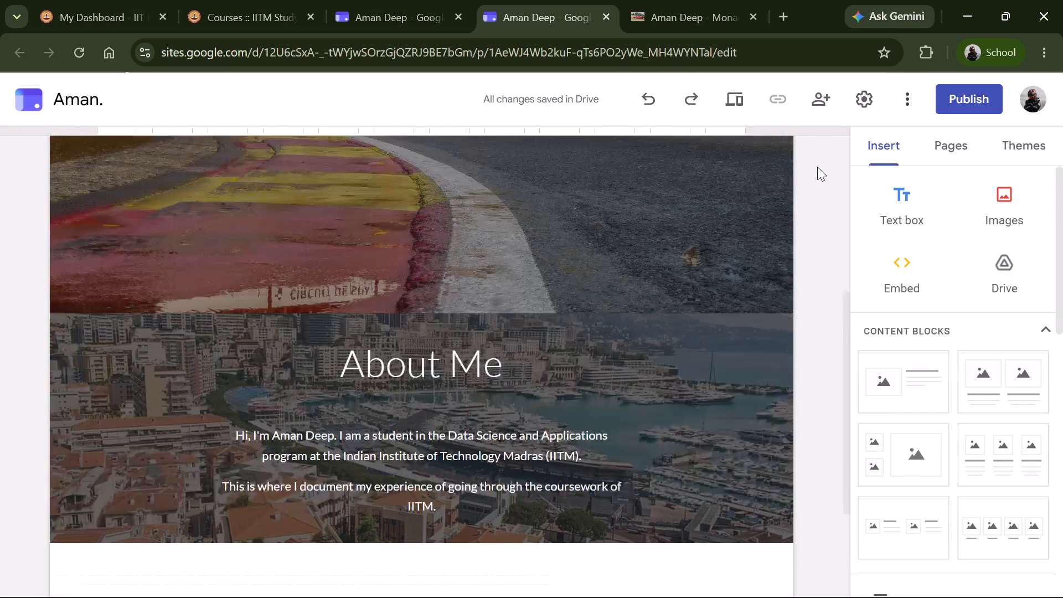
pyautogui.scroll(3, 817, 167)
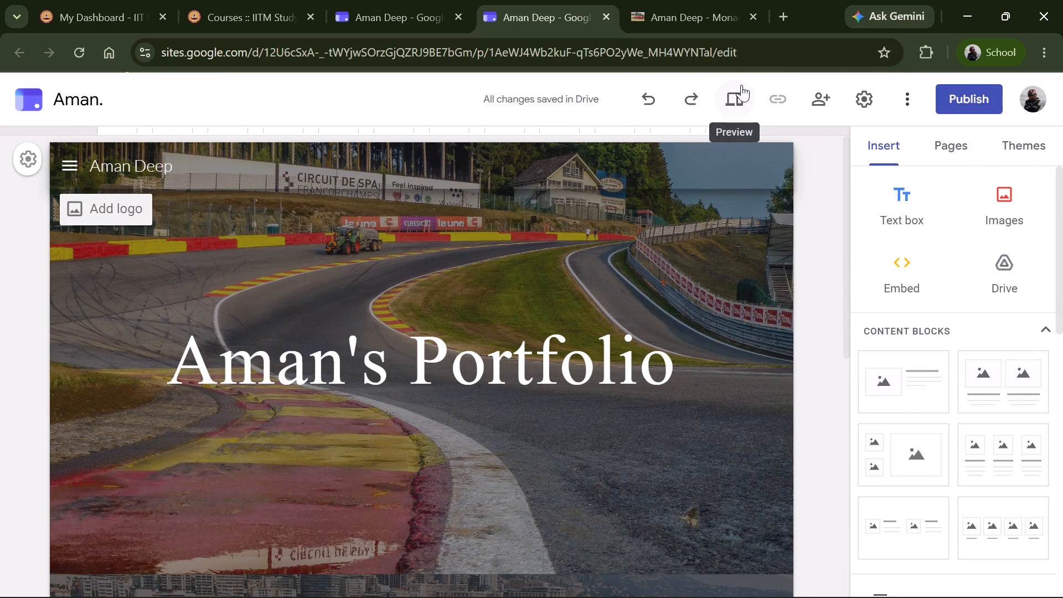
pyautogui.click(946, 98)
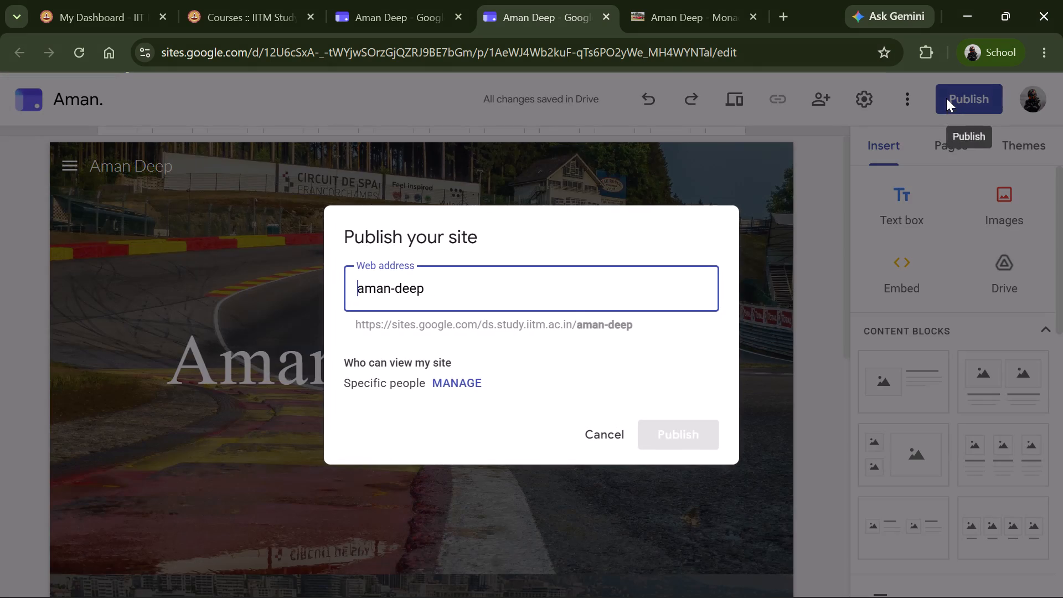
pyautogui.press('BackSpace')
pyautogui.press('BackSpace')
pyautogui.press('BackSpace')
pyautogui.press('BackSpace')
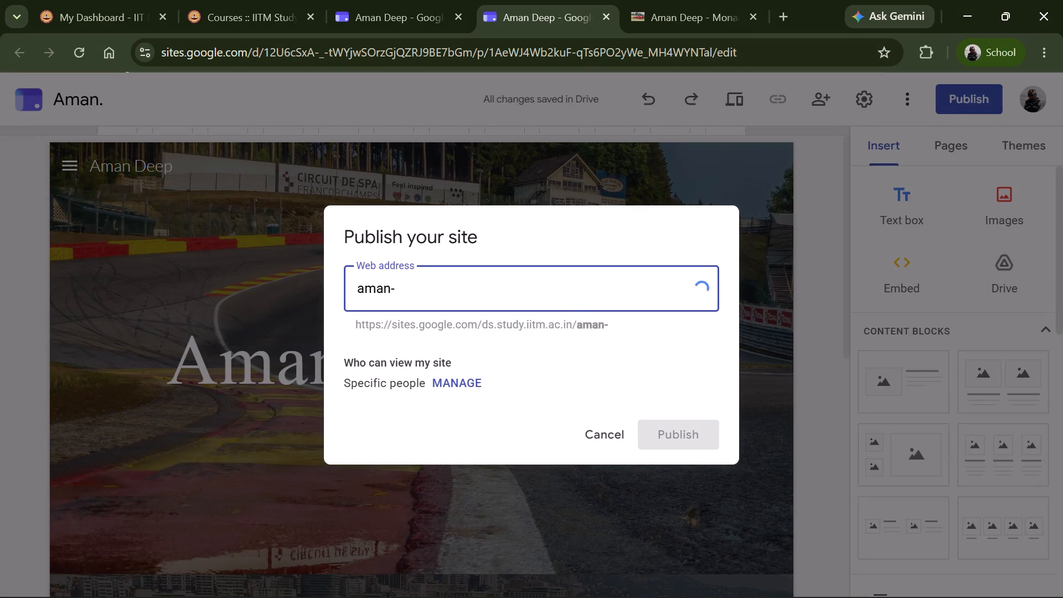
pyautogui.press('BackSpace')
pyautogui.press('BackSpace')
pyautogui.press('BackSpace')
pyautogui.press('BackSpace')
pyautogui.press('BackSpace')
pyautogui.press('BackSpace')
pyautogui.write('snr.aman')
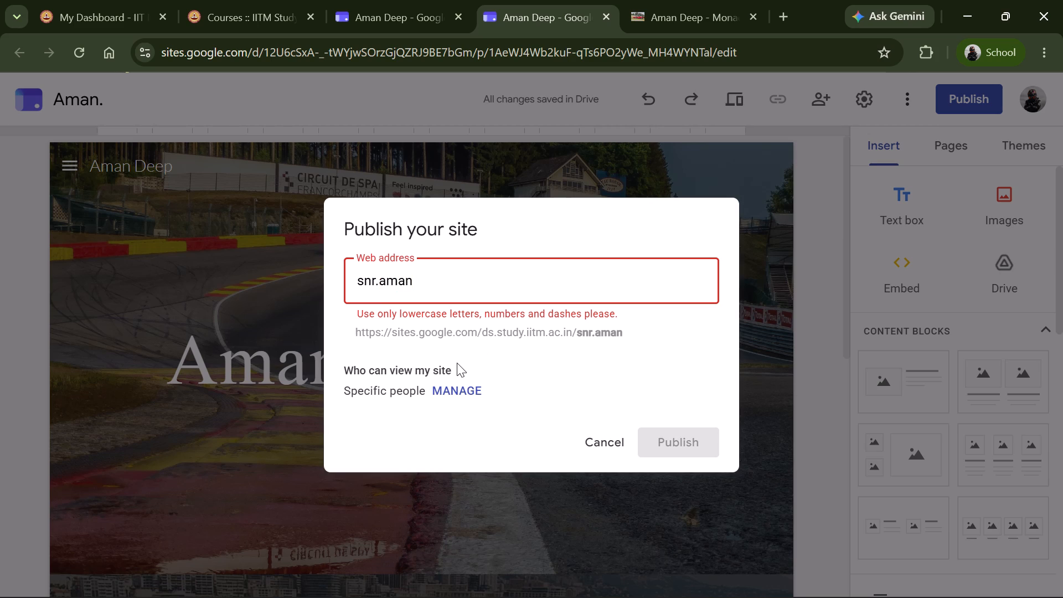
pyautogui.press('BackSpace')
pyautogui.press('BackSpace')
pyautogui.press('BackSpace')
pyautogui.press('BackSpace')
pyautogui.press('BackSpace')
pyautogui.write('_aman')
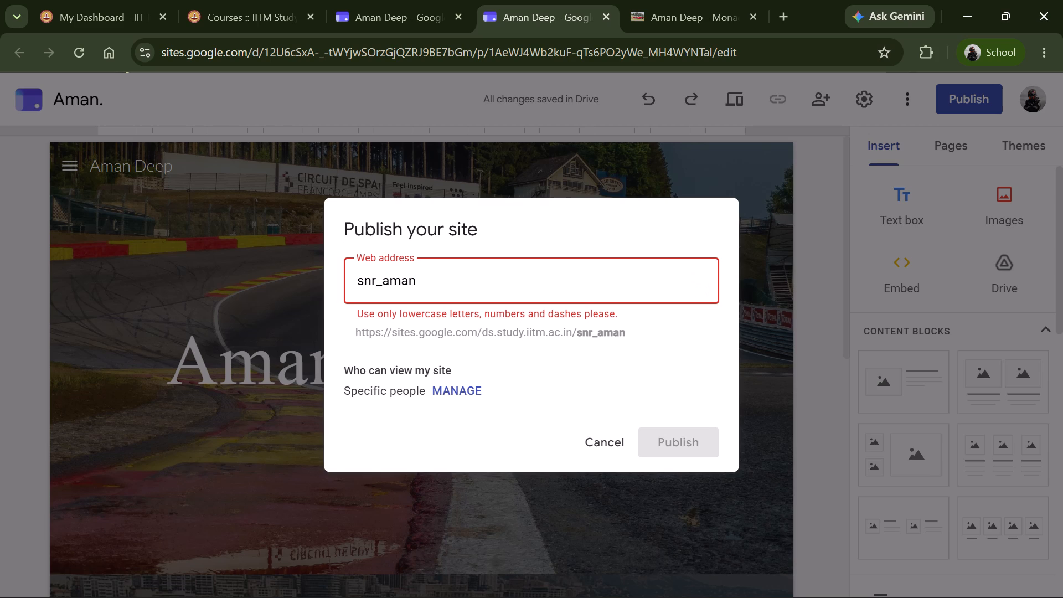
# Change the site's web address to "snr-aman-", using dashes as separators.
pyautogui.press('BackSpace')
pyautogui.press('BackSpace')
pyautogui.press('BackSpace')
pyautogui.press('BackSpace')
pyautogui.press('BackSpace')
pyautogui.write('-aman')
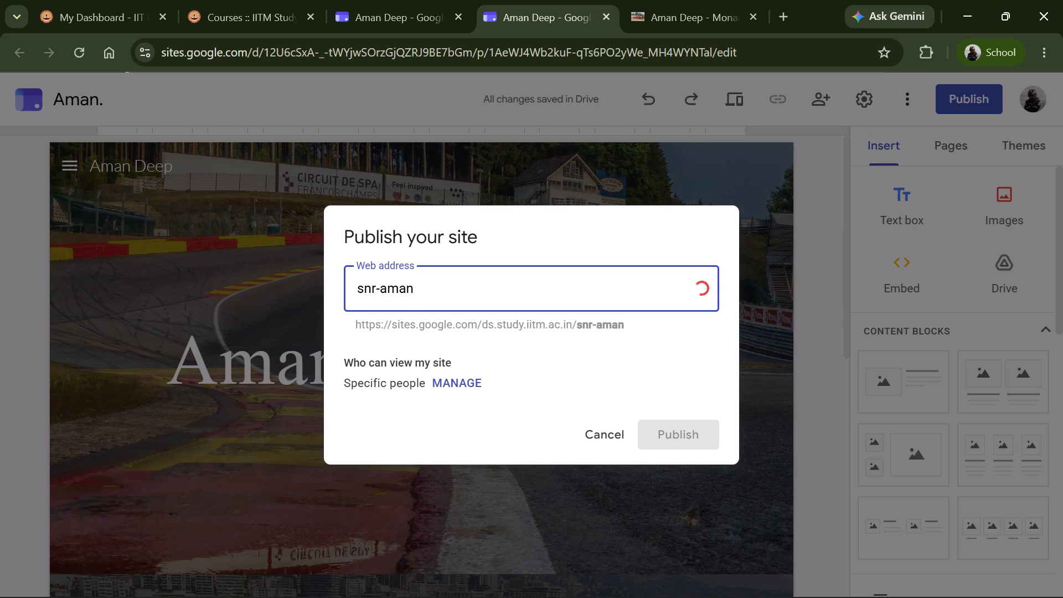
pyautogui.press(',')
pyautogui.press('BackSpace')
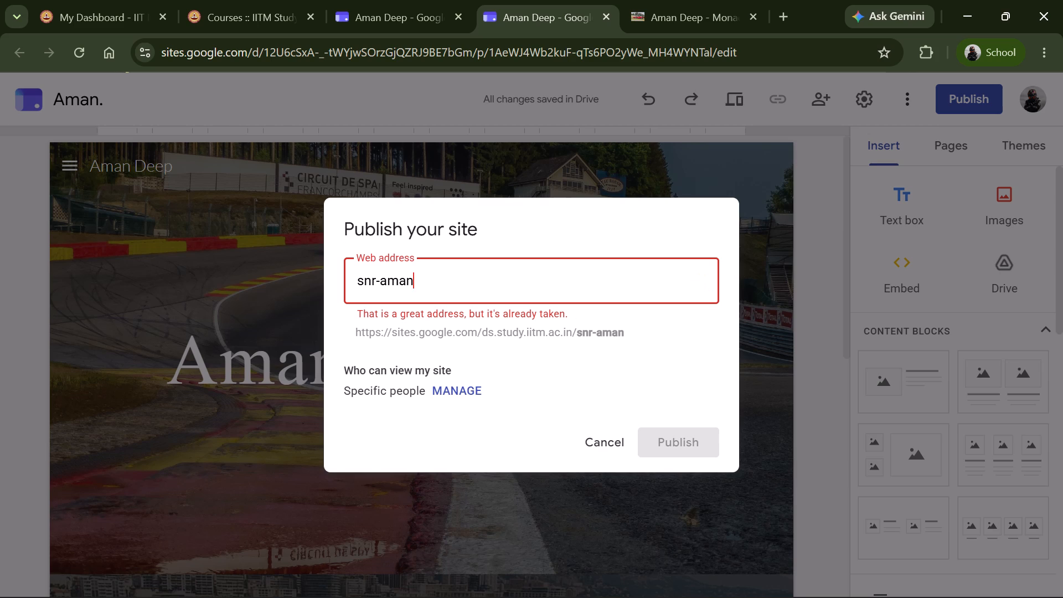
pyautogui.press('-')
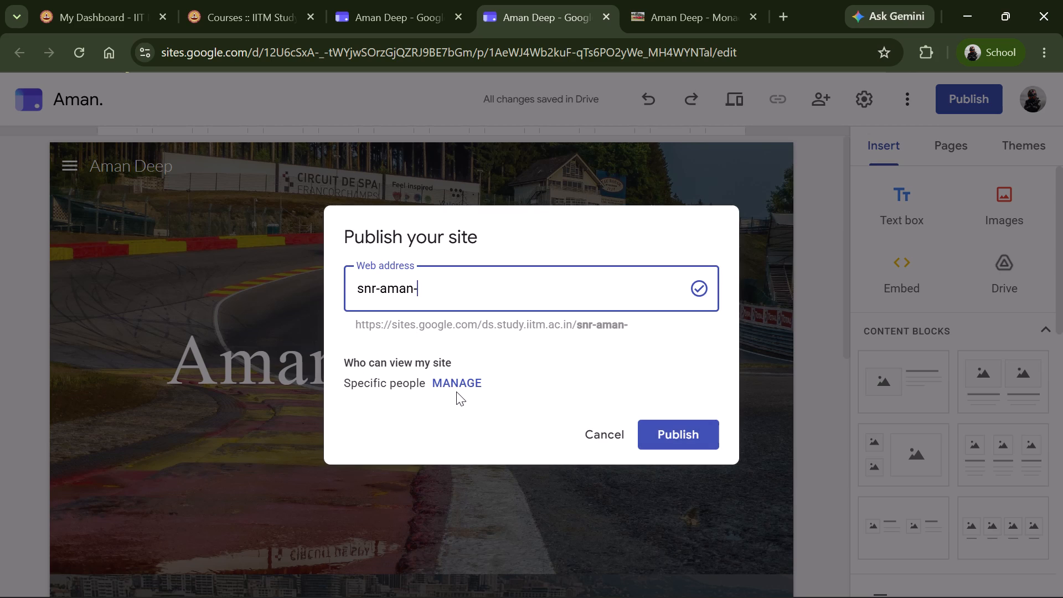
# Let anyone at Indian Institute of Technology Madras view the published site, keeping the draft restricted.
pyautogui.click(460, 388)
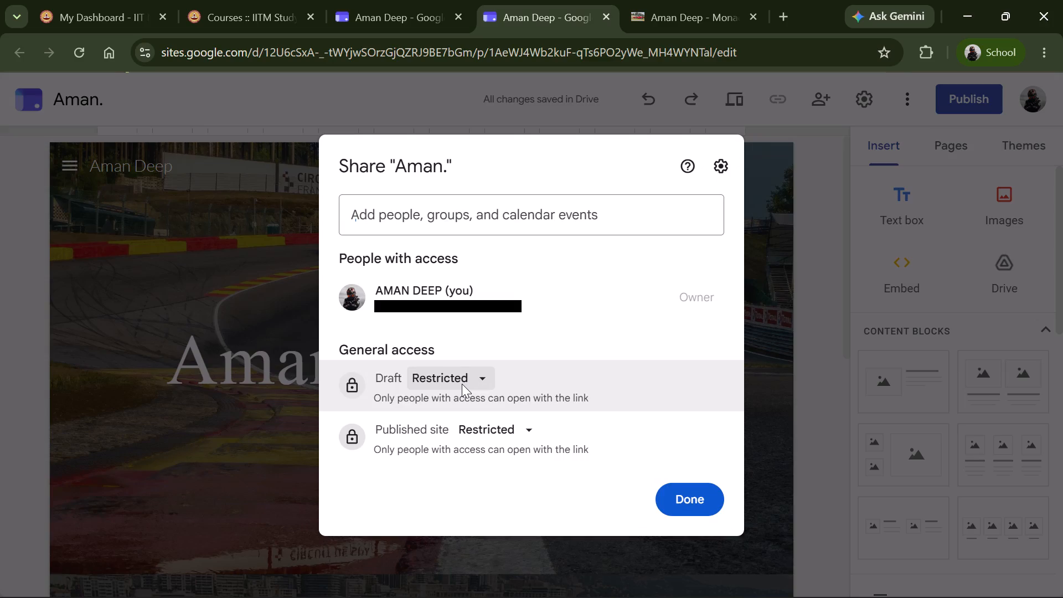
pyautogui.click(475, 430)
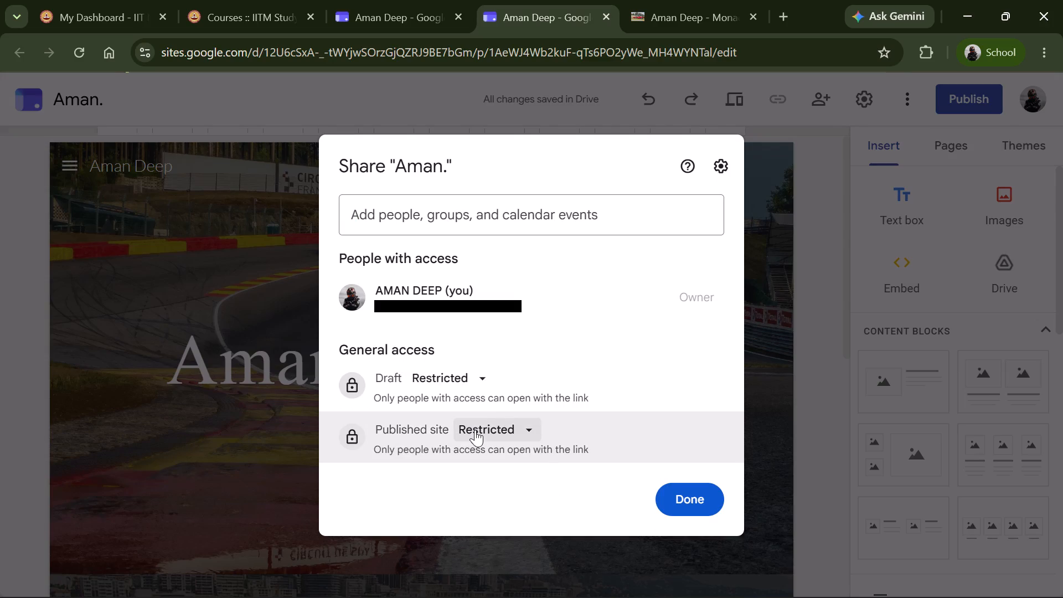
pyautogui.click(556, 462)
pyautogui.click(493, 435)
pyautogui.click(539, 329)
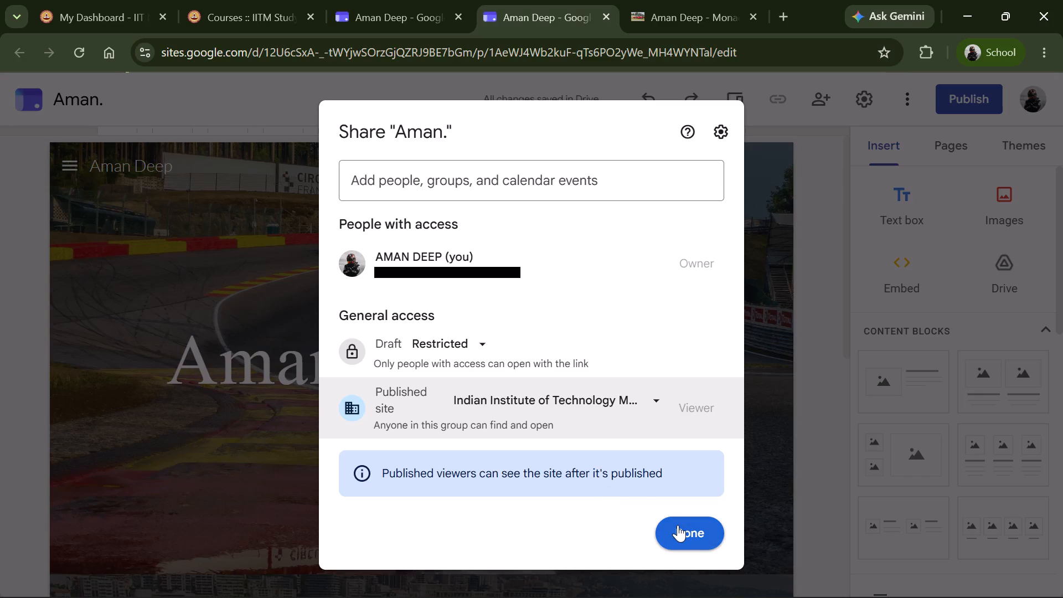
pyautogui.click(693, 540)
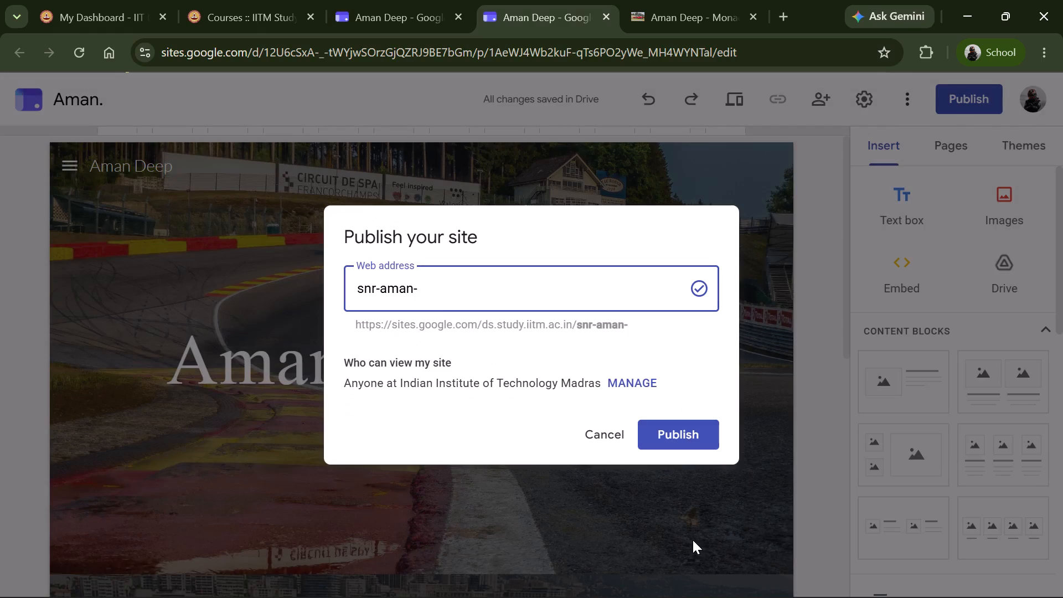
# Publish the site copy with the chosen web address and viewer access.
pyautogui.click(657, 434)
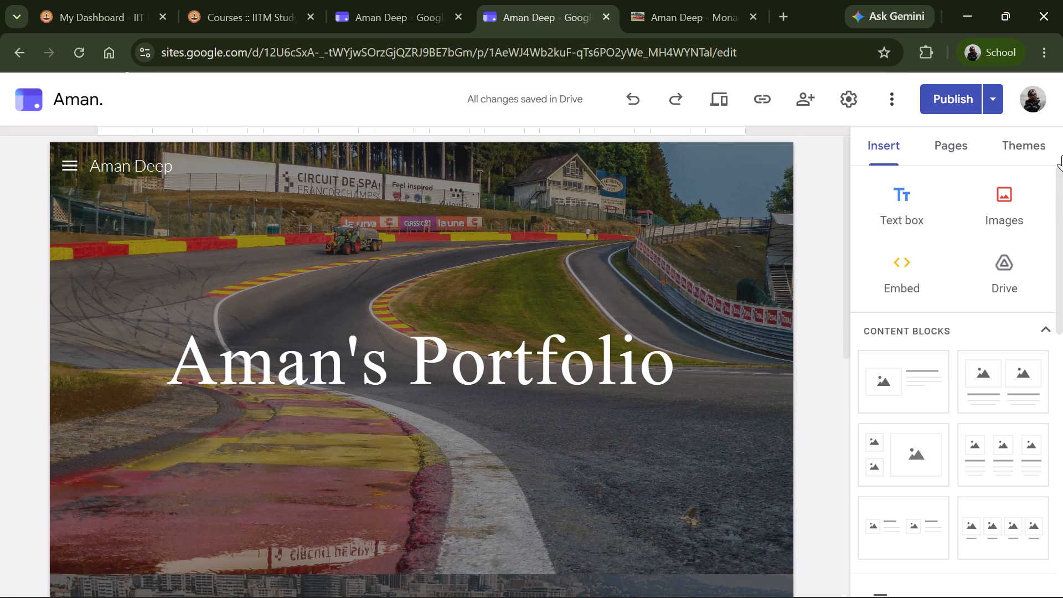
# Copy the published site link for the new site's Home page.
pyautogui.click(992, 95)
pyautogui.click(751, 97)
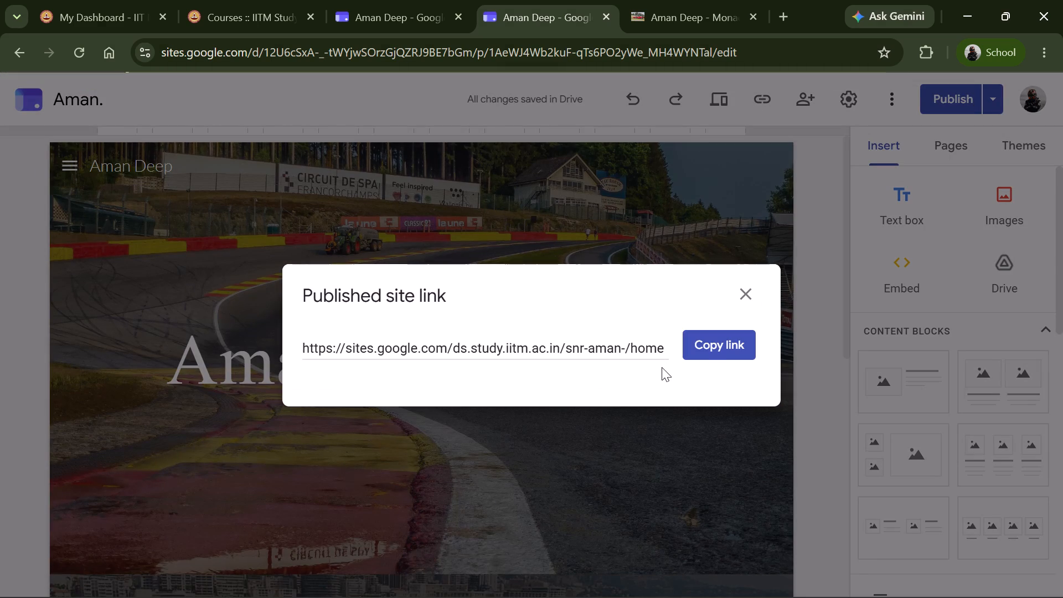
pyautogui.click(707, 352)
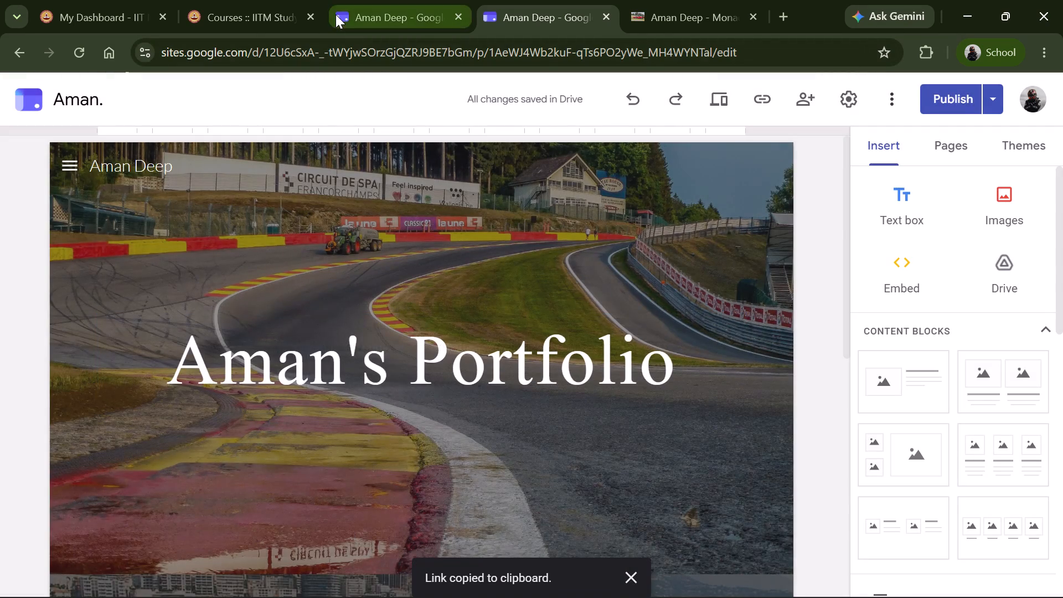
# Switch to the Statistics II course page and open the Extra Activity - 2 (Submission) assignment.
pyautogui.click(336, 14)
pyautogui.click(216, 14)
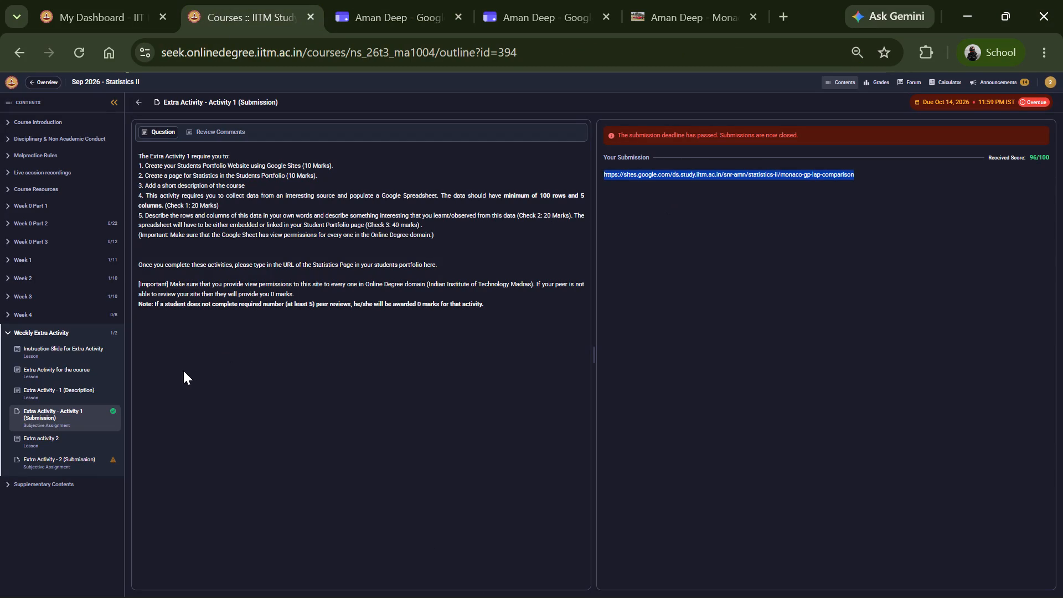
pyautogui.click(43, 466)
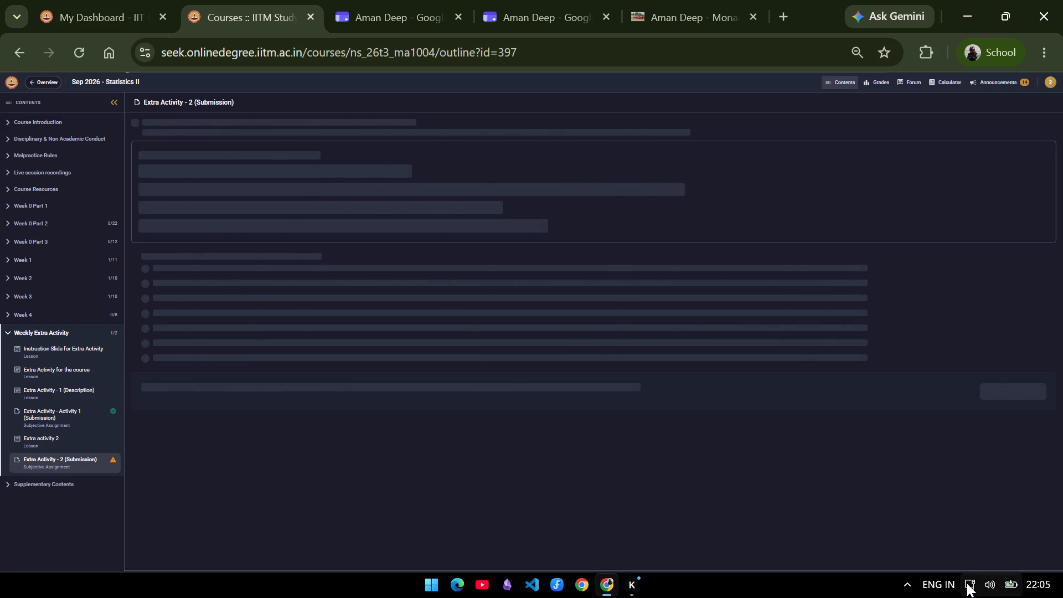
pyautogui.scroll(1, 822, 481)
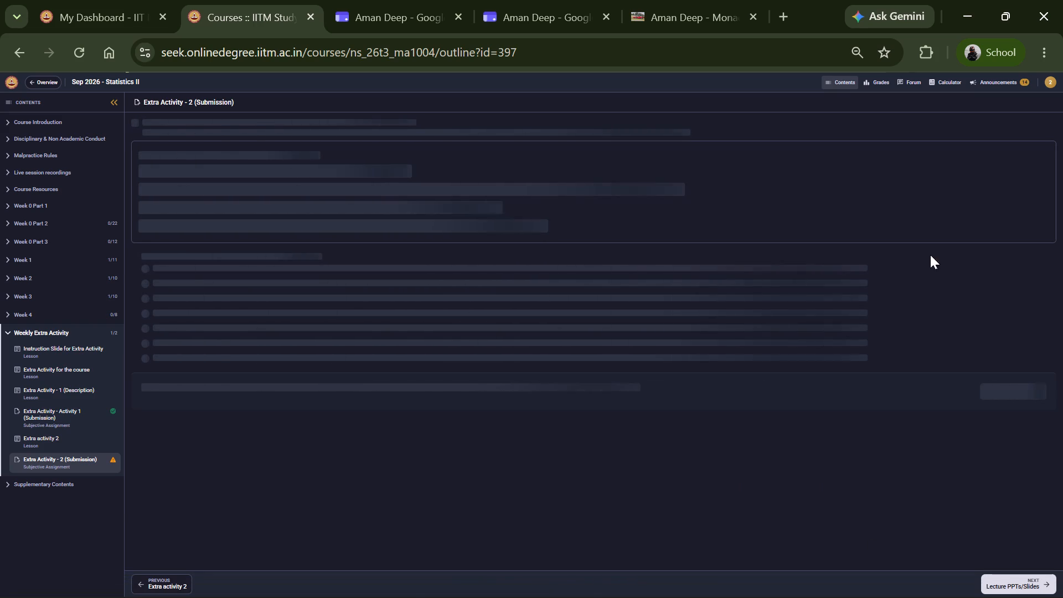
# Close the browser tab holding the original Student Portfolio site editor.
pyautogui.click(434, 20)
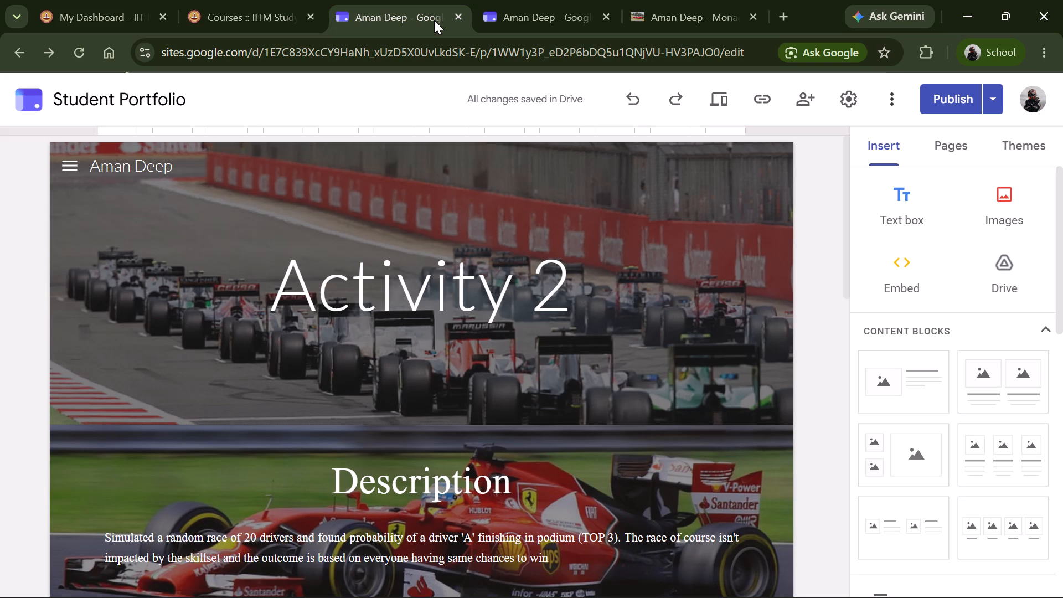
pyautogui.click(458, 16)
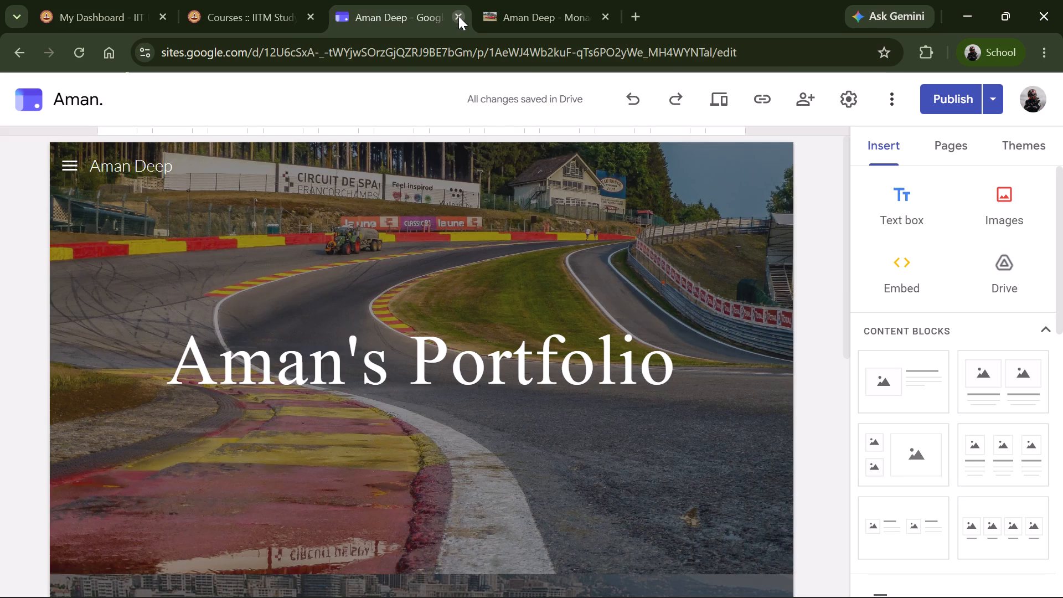
# Open the earlier published Monaco GP Lap Comparison page for editing.
pyautogui.click(497, 22)
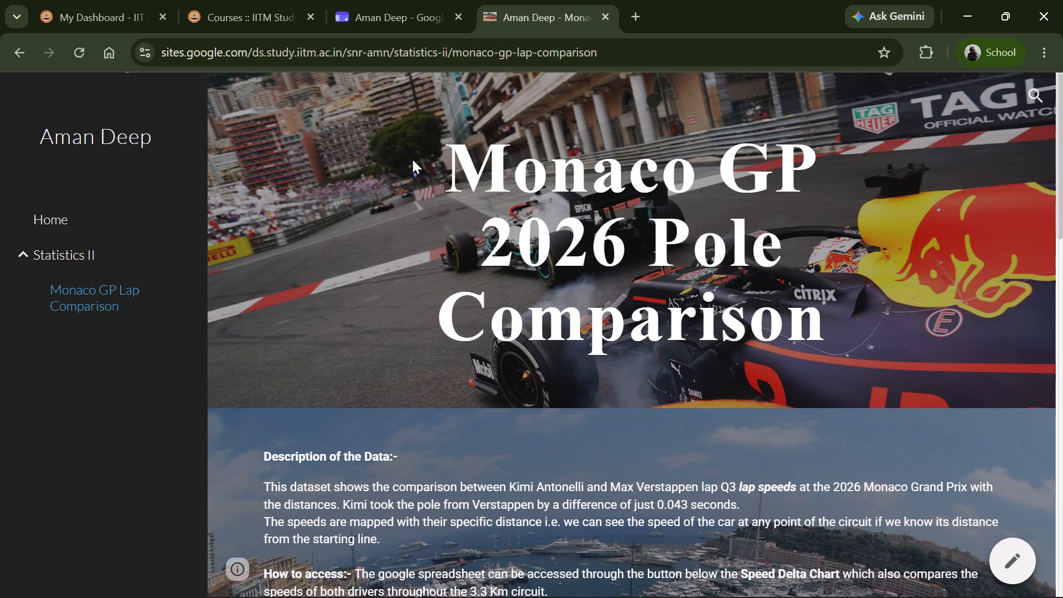
pyautogui.scroll(2, 412, 159)
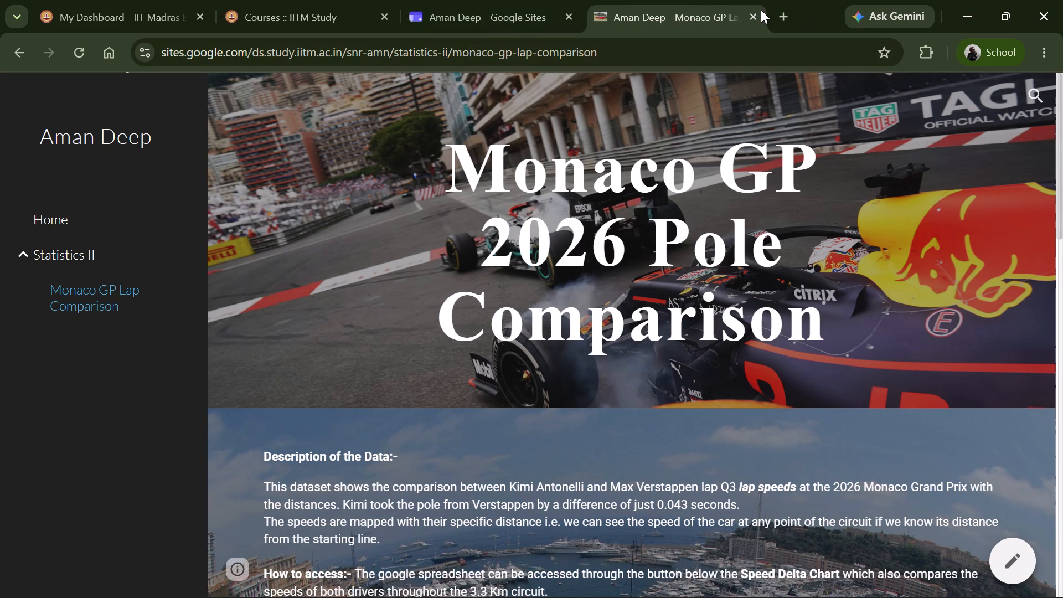
pyautogui.click(1016, 561)
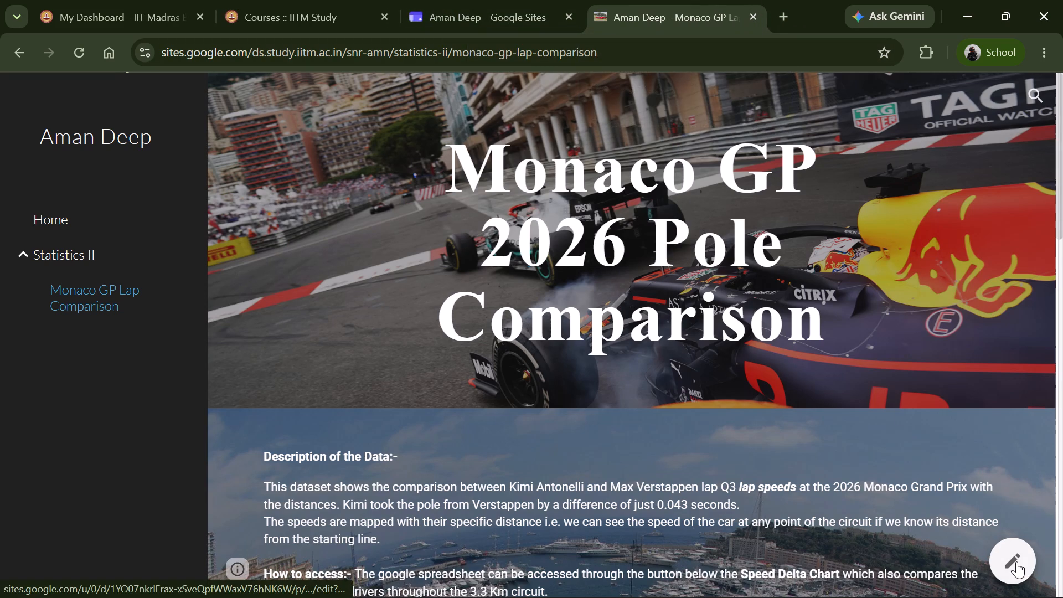
# Start the Extra Activity - 2 assignment on the course page and paste the copied site link as the answer.
pyautogui.click(297, 0)
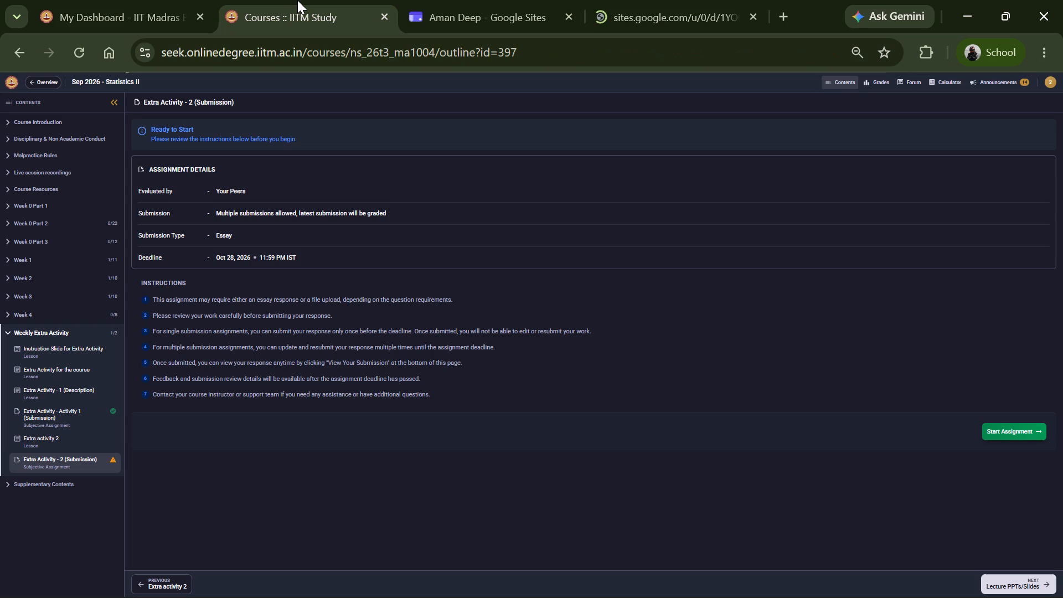
pyautogui.click(1016, 425)
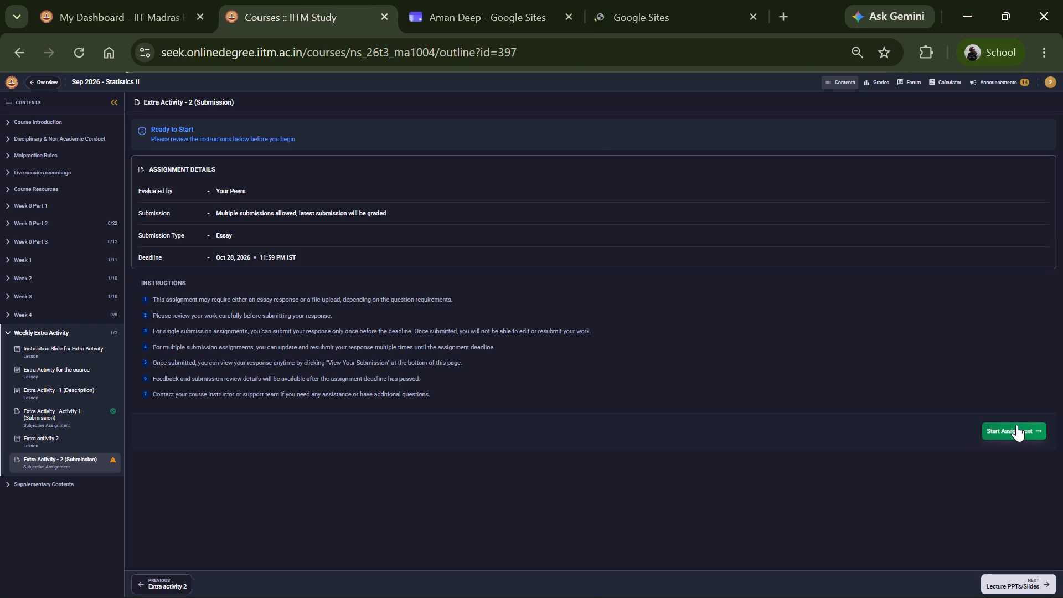
pyautogui.click(703, 232)
pyautogui.hotkey('ctrl', 'v')
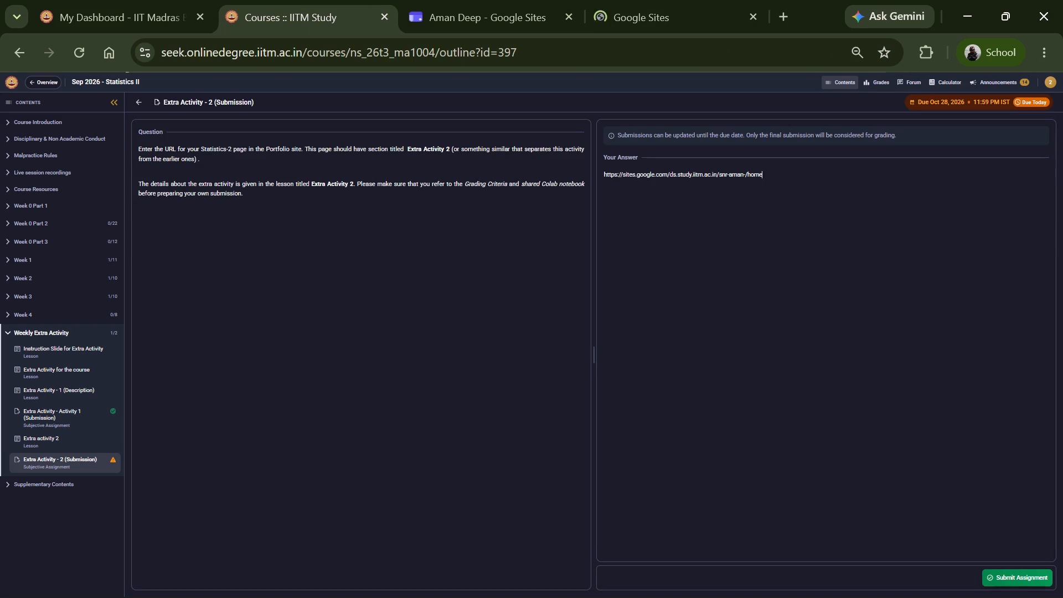
# Submit the Extra Activity - 2 assignment with the pasted site link.
pyautogui.click(1003, 575)
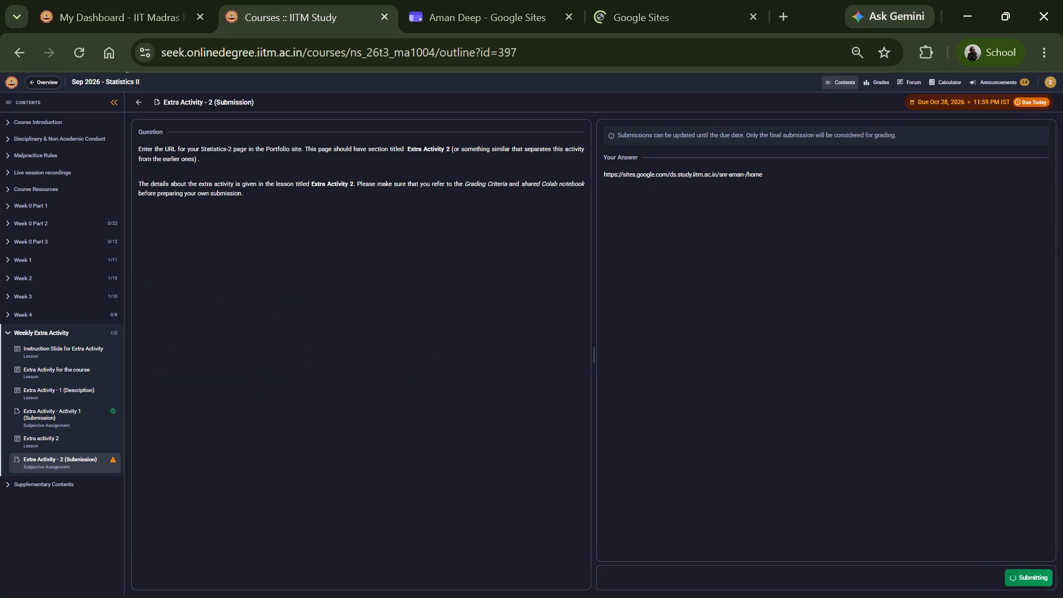
# Copy the submitted site link from the answer and open it in a new browser tab.
pyautogui.moveTo(796, 171); pyautogui.dragTo(589, 176)
pyautogui.hotkey('ctrl', 'c')
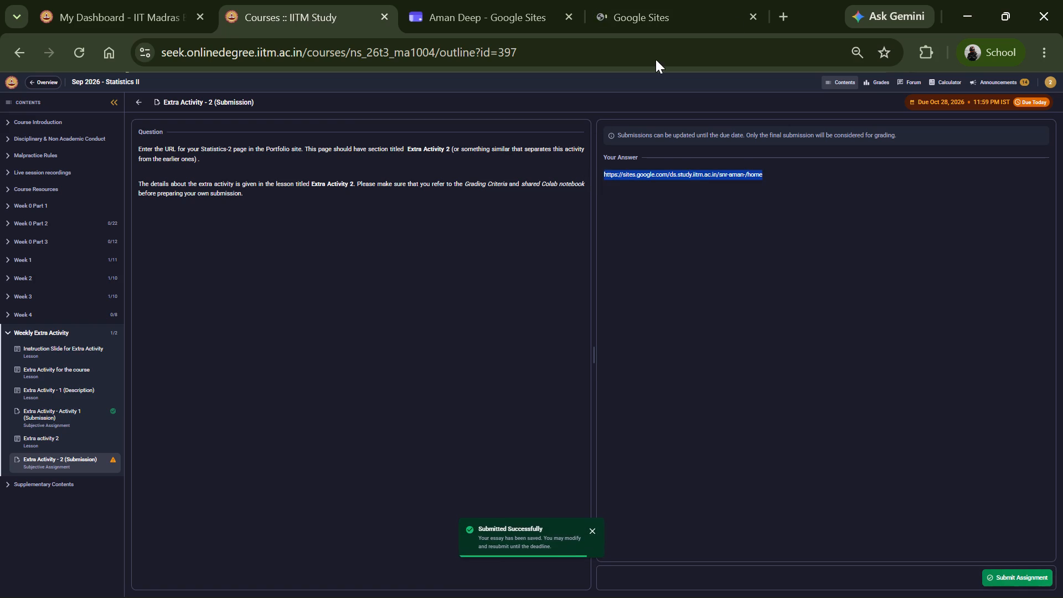
pyautogui.click(775, 13)
pyautogui.hotkey('ctrl', 'v')
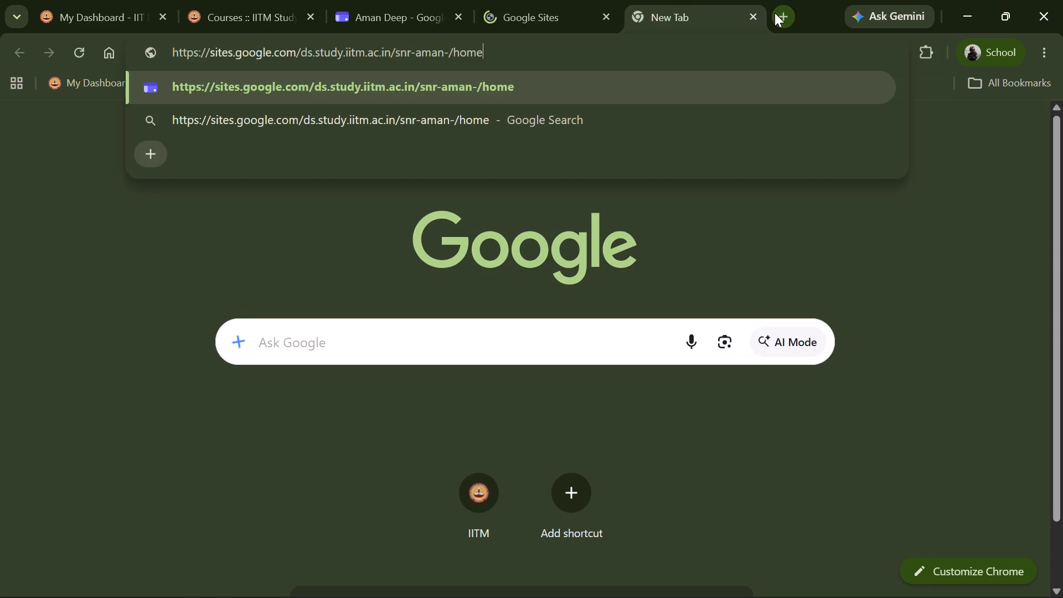
pyautogui.press('Return')
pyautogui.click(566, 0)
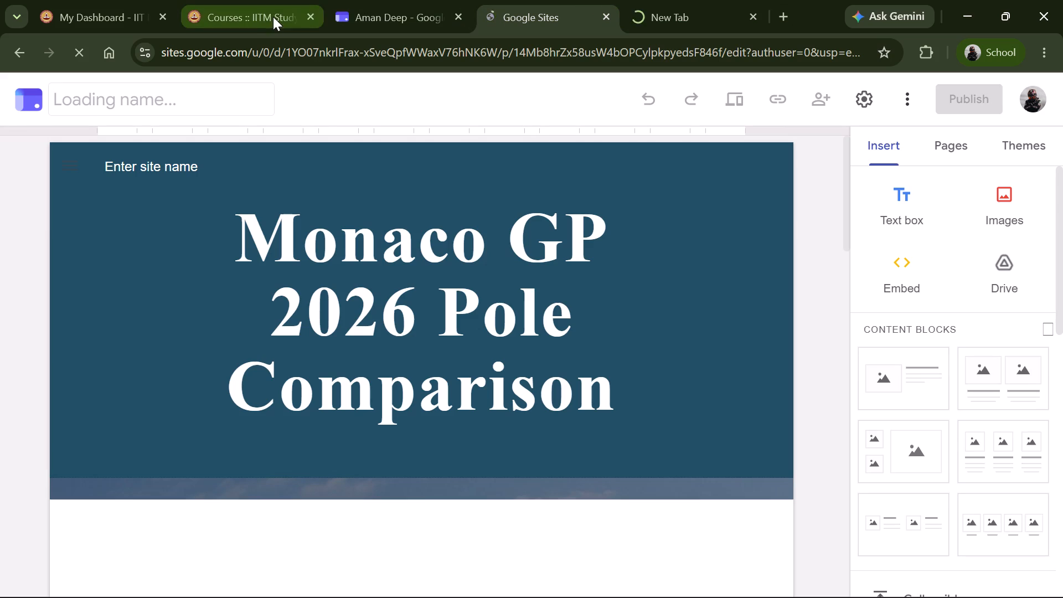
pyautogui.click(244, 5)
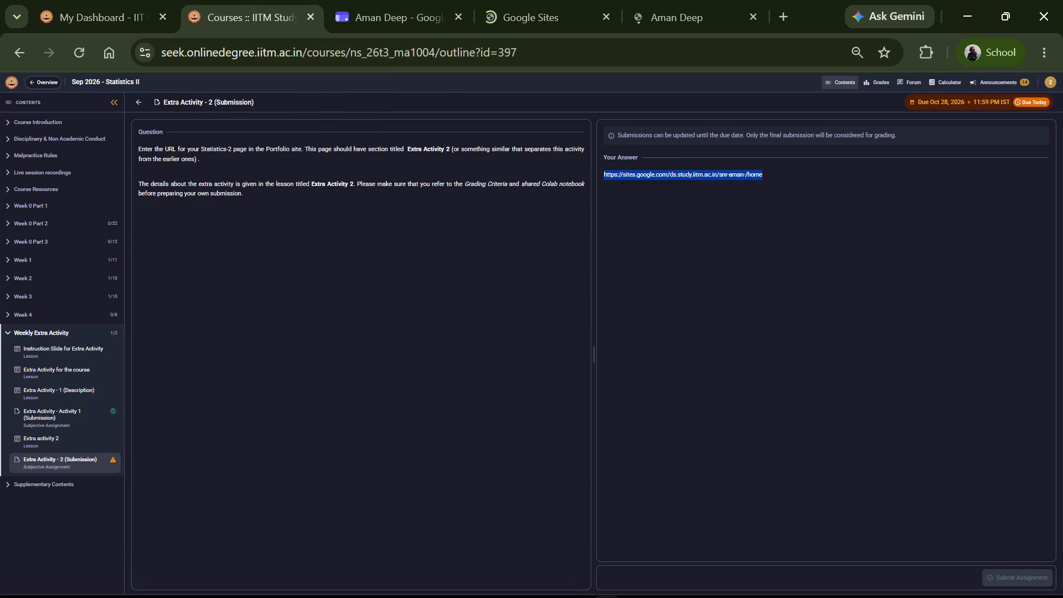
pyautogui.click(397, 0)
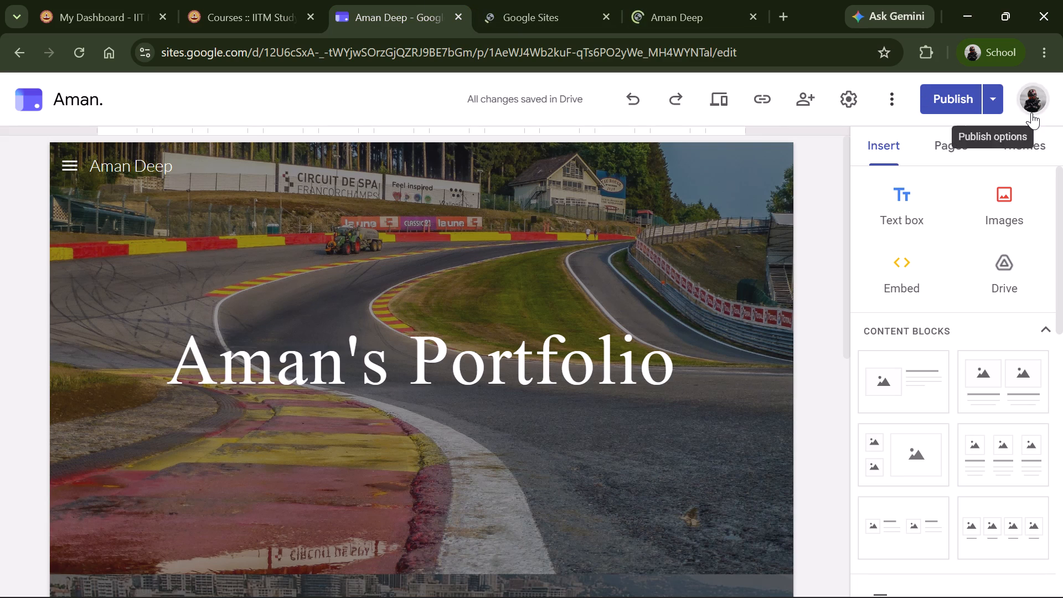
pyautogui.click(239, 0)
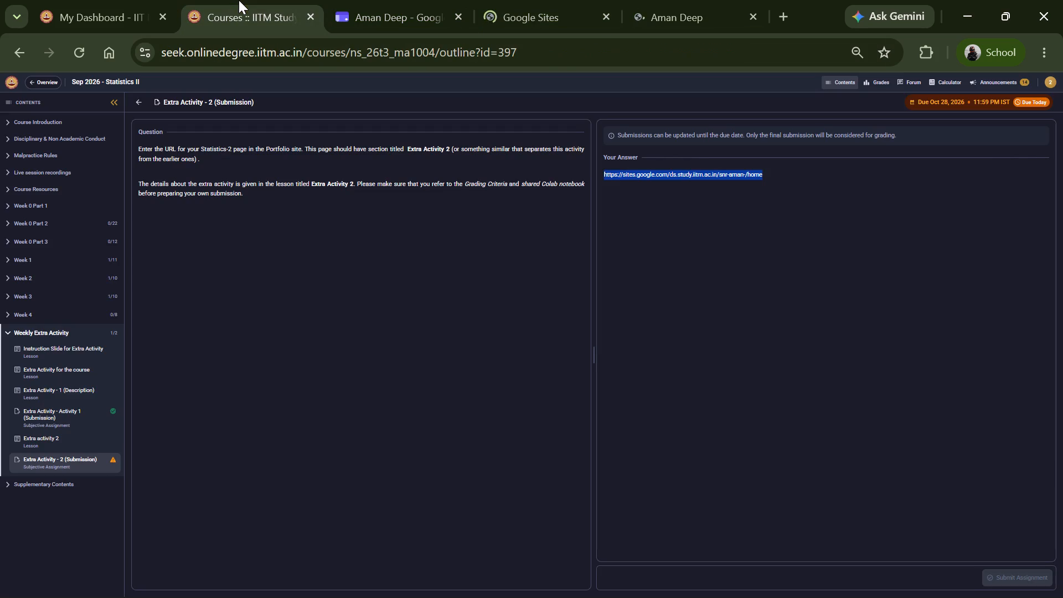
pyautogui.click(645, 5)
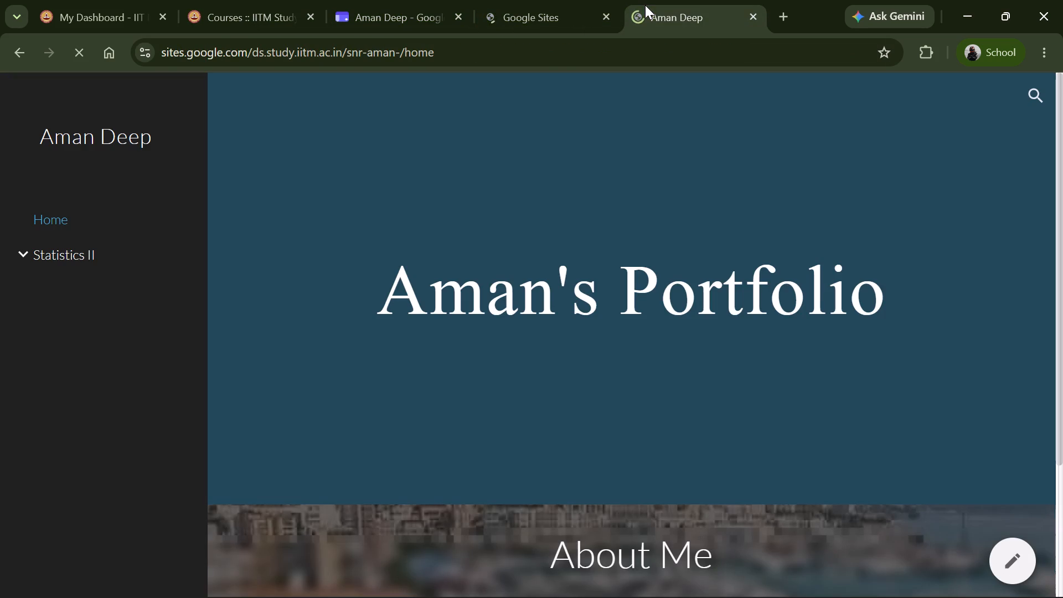
# Close the browser tab holding the Monaco GP 2026 Pole Comparison page editor.
pyautogui.click(555, 16)
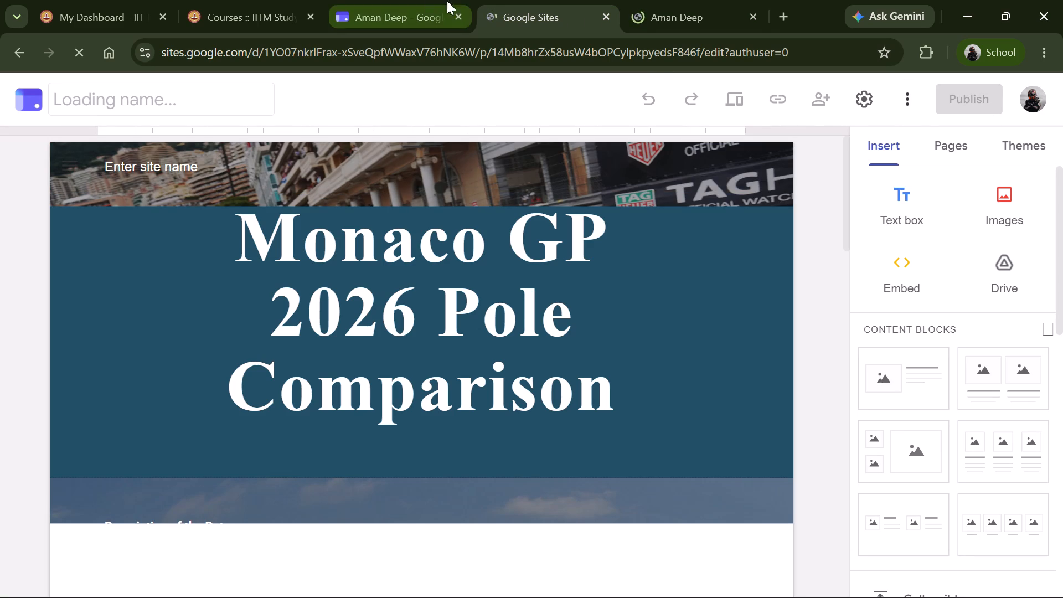
pyautogui.click(605, 20)
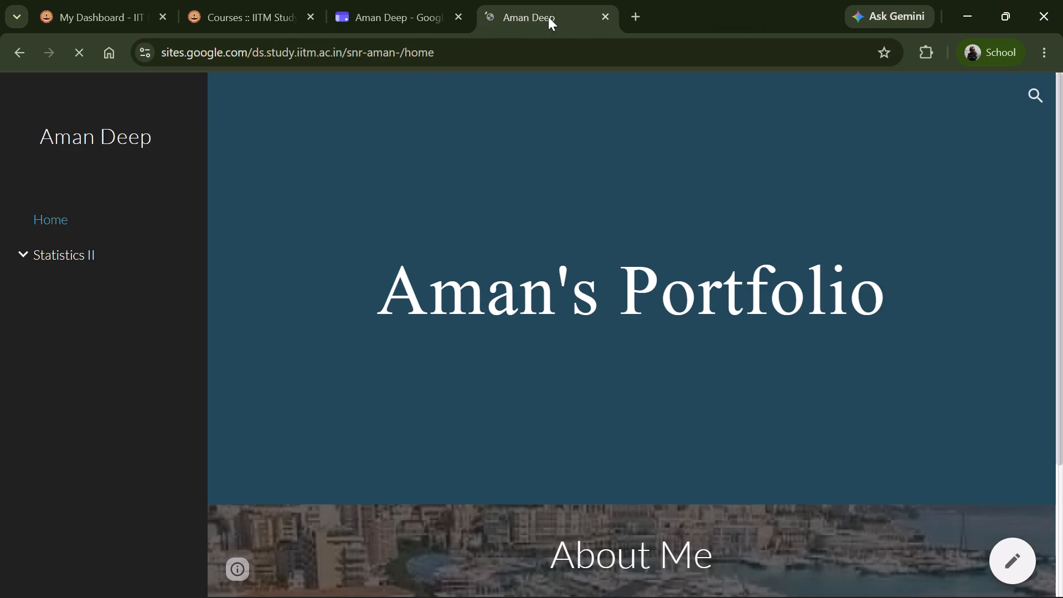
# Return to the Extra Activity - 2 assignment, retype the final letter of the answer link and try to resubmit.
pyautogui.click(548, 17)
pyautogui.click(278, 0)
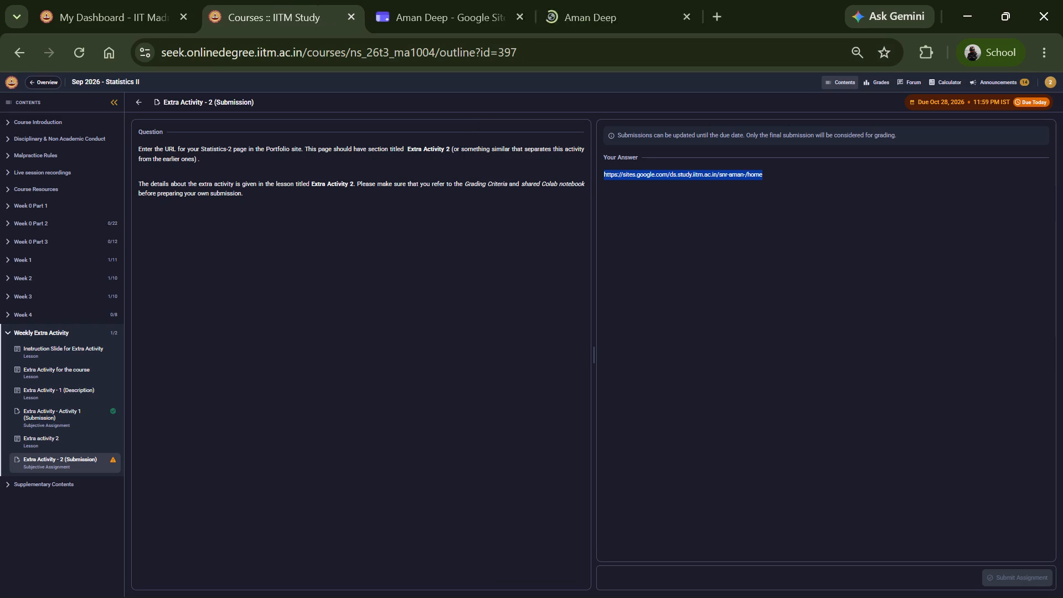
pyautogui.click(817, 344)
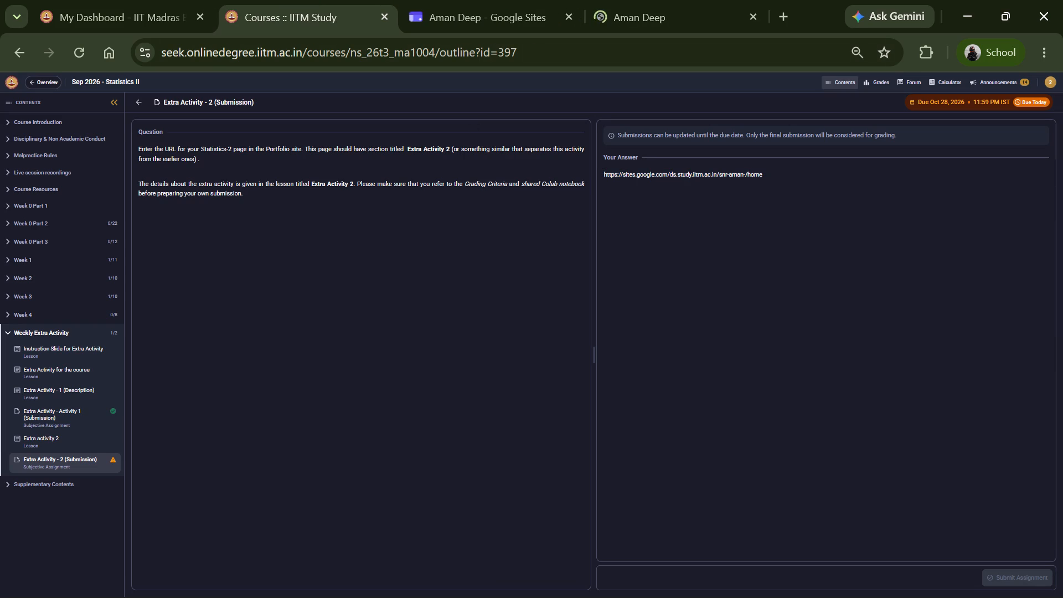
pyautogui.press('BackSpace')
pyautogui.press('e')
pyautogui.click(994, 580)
# Remove "/home" from the end of the site link in the assignment answer.
pyautogui.click(773, 185)
pyautogui.press('BackSpace')
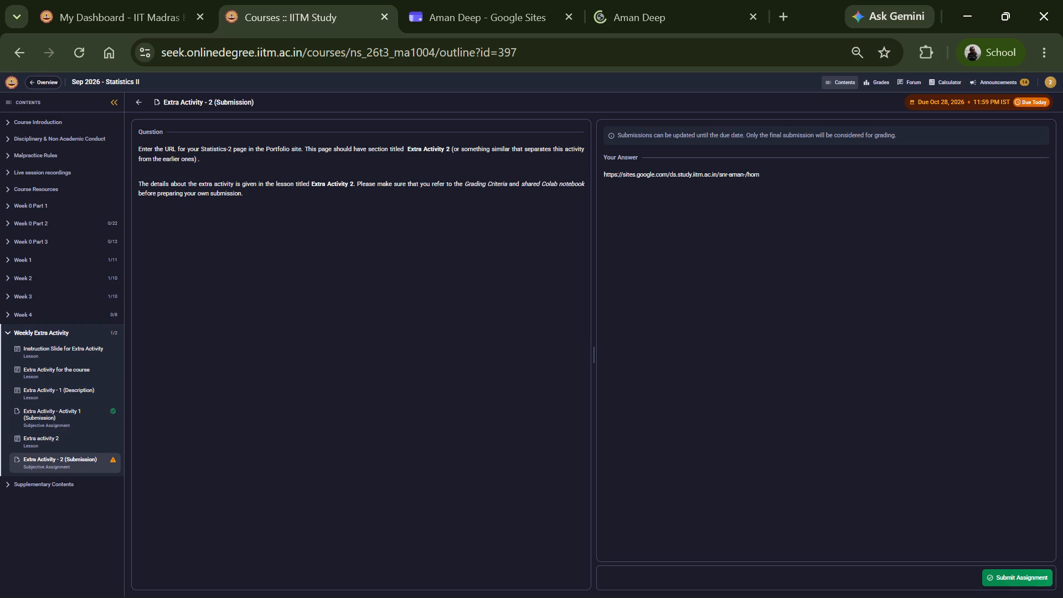
pyautogui.press('BackSpace')
pyautogui.press('BackSpace')
pyautogui.press('BackSpace')
pyautogui.press('BackSpace')
# On the published portfolio site, expand Statistics II in the site navigation and open its Activity 2 page.
pyautogui.click(657, 0)
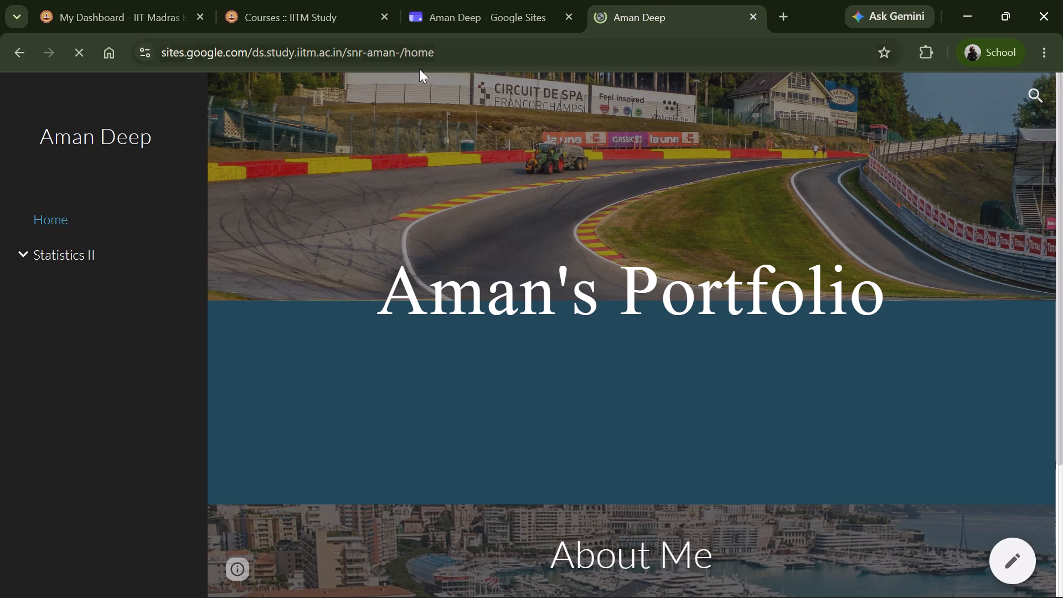
pyautogui.click(73, 248)
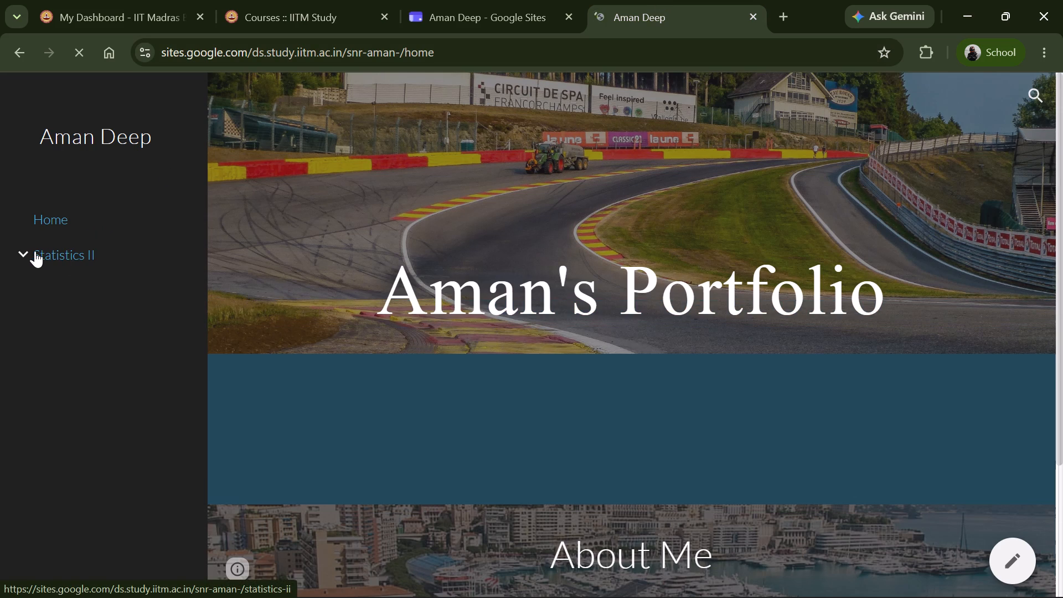
pyautogui.click(35, 251)
pyautogui.click(23, 251)
pyautogui.click(78, 310)
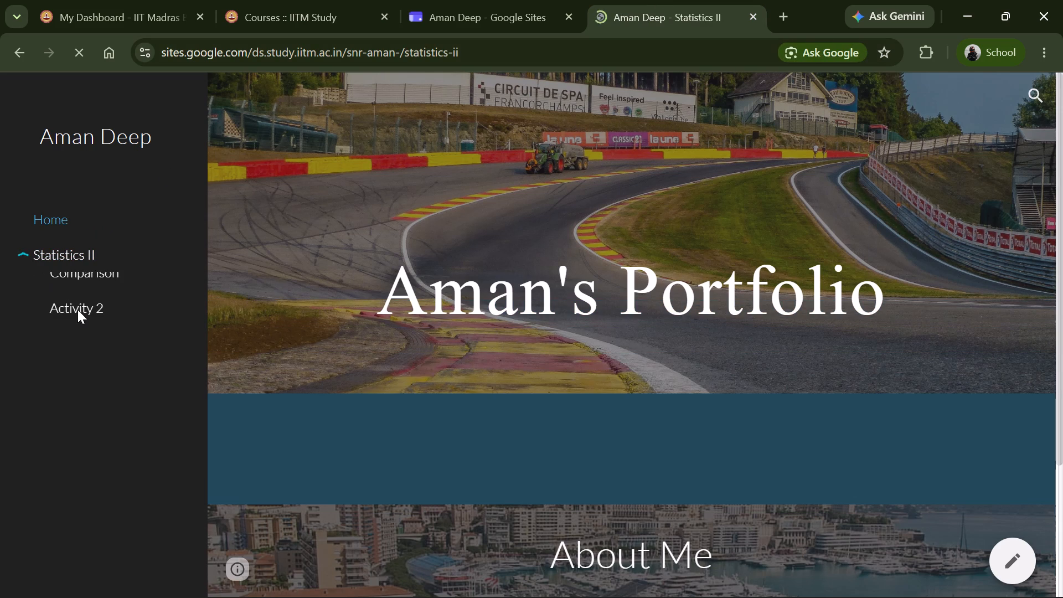
pyautogui.scroll(1, 78, 322)
pyautogui.scroll(-1, 82, 277)
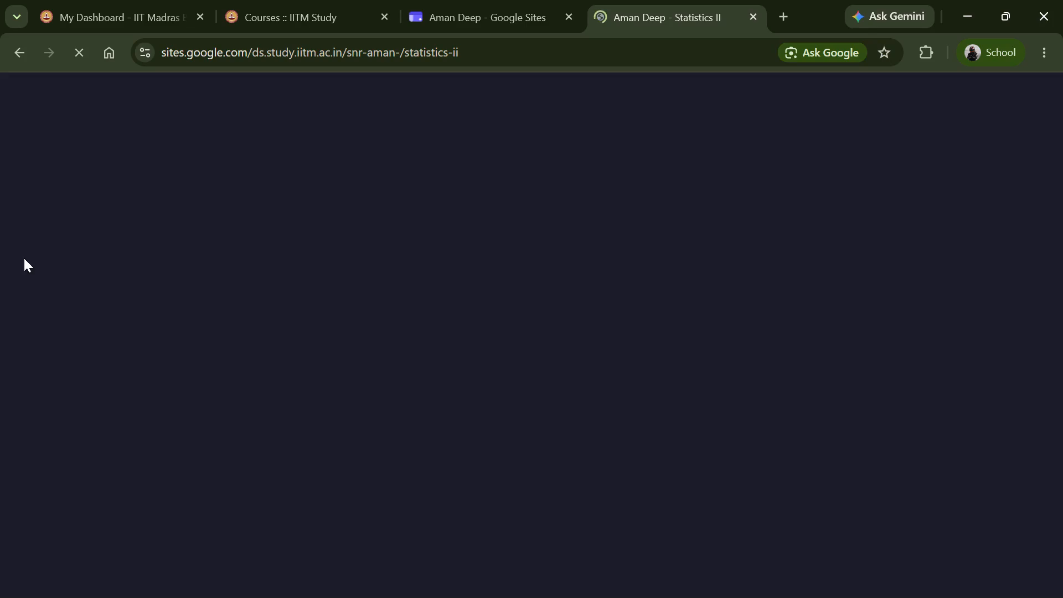
pyautogui.click(104, 333)
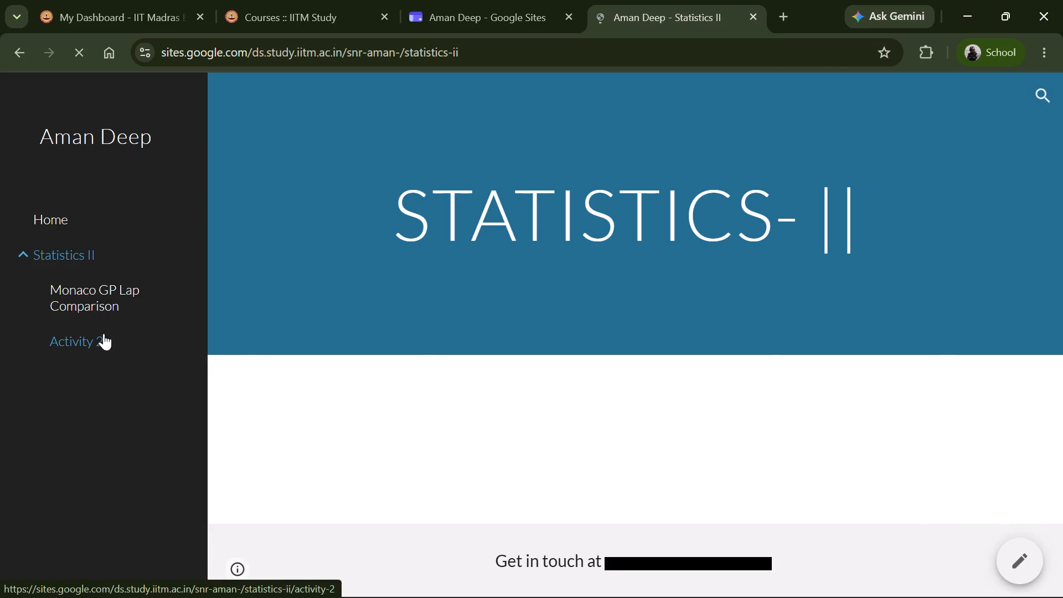
pyautogui.click(104, 333)
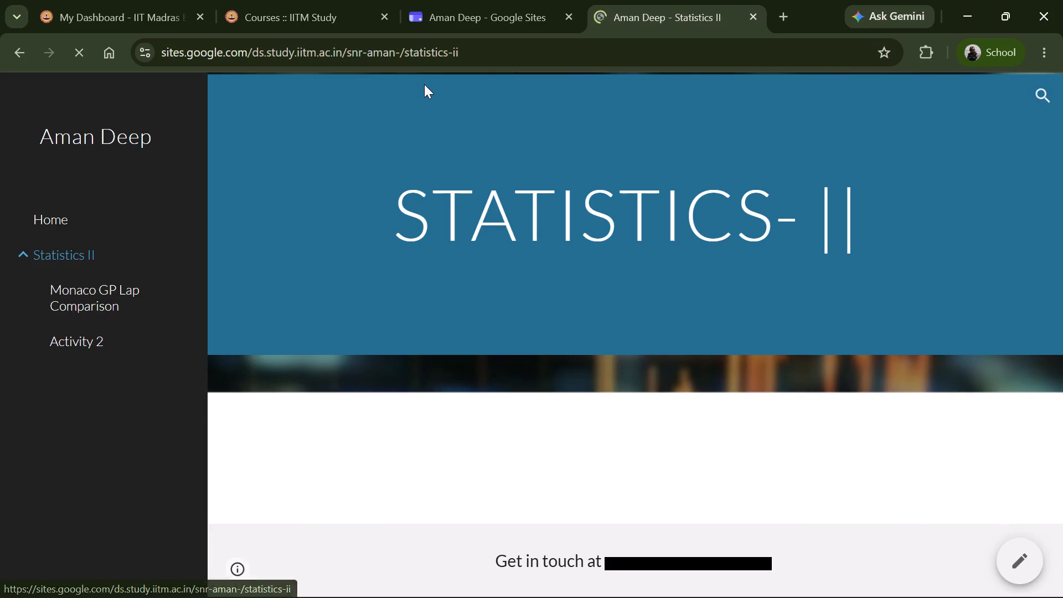
pyautogui.click(486, 0)
pyautogui.click(635, 1)
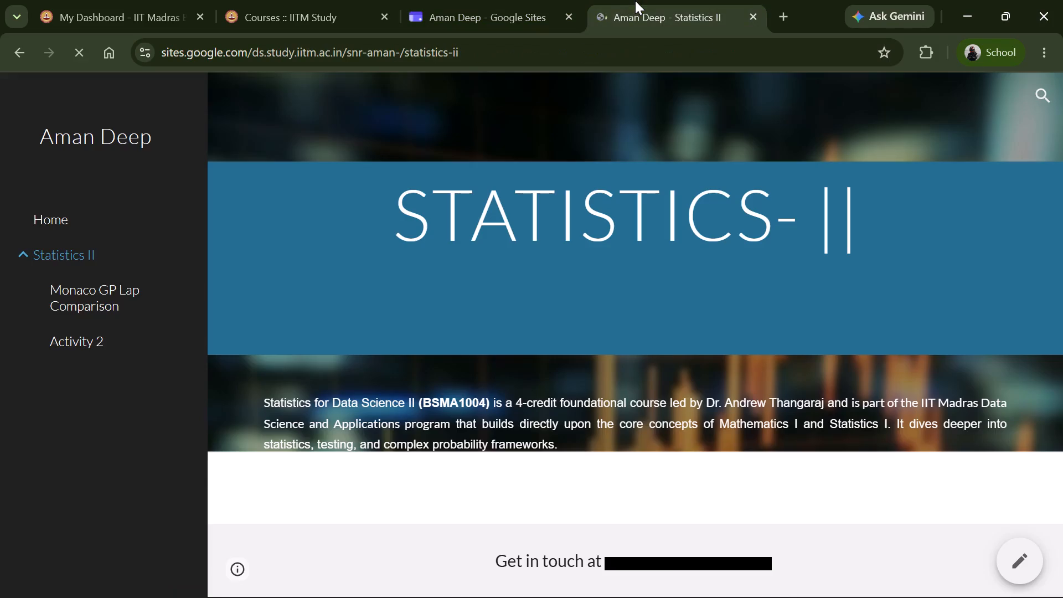
pyautogui.click(79, 344)
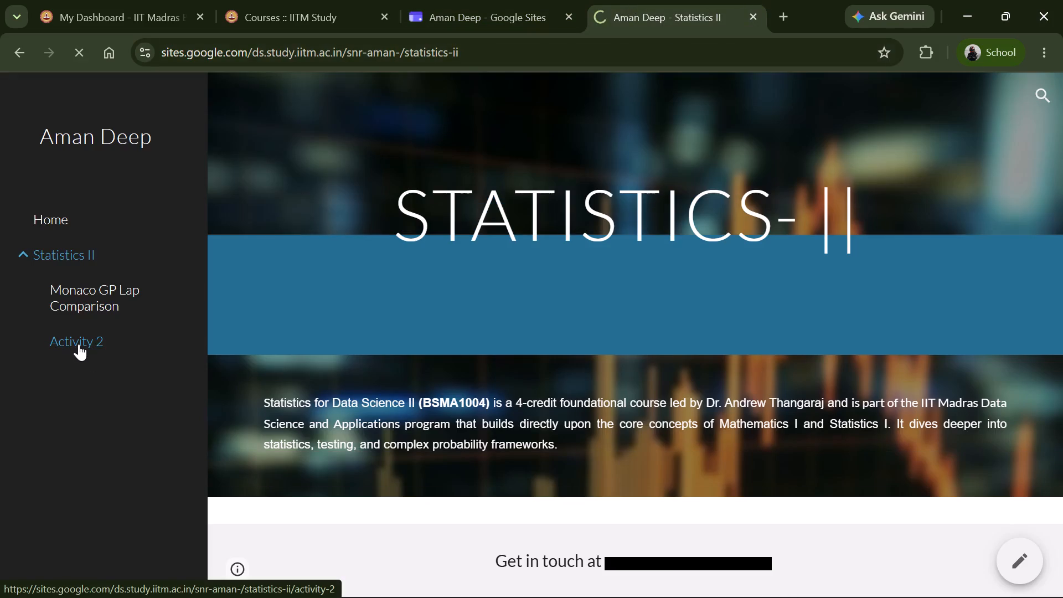
pyautogui.tripleClick(79, 344)
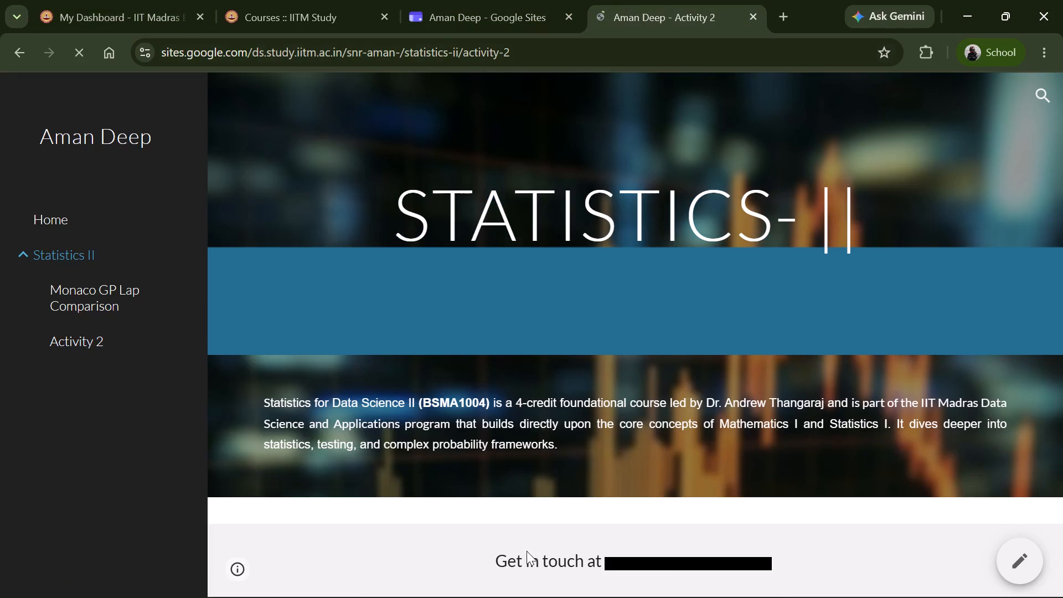